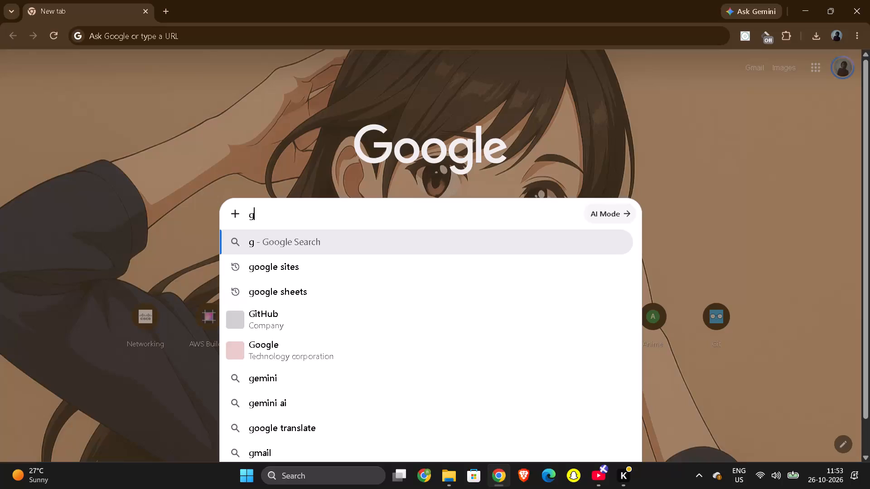
Search the web for google analytics and open the Analytics web app from the Google Marketing Platform site.
type("oogle anal")
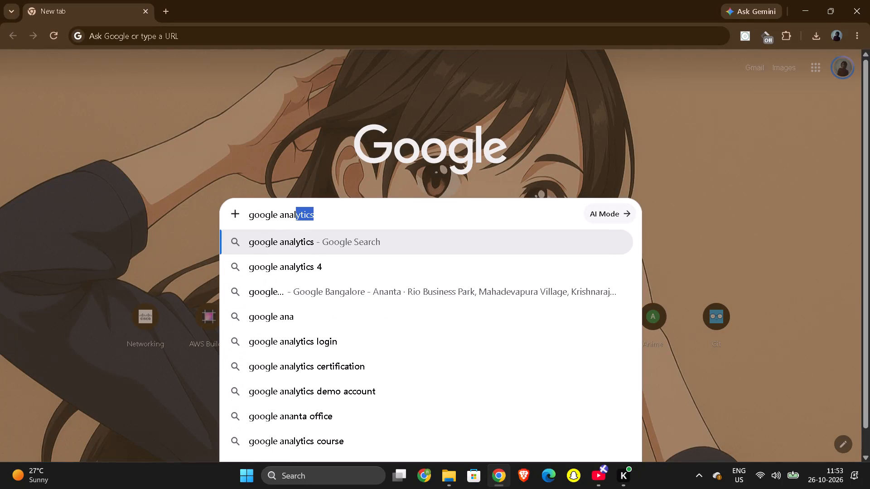
key("Right")
key("Return")
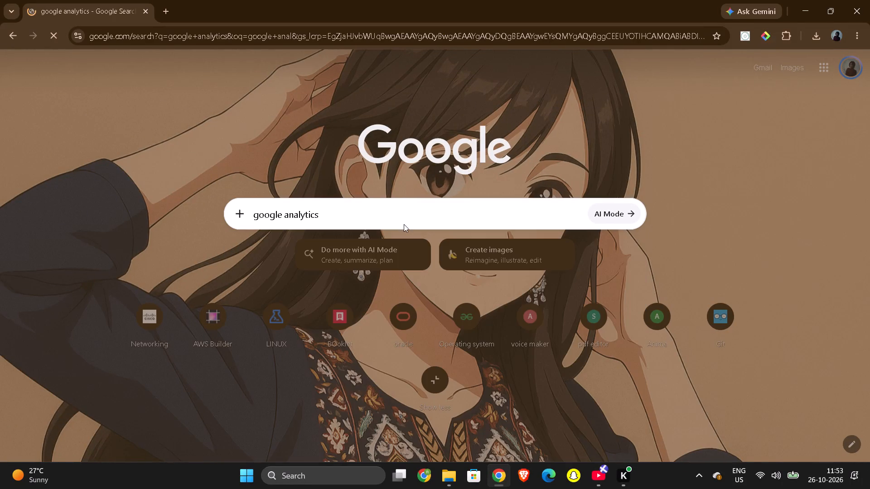
left_click(243, 174)
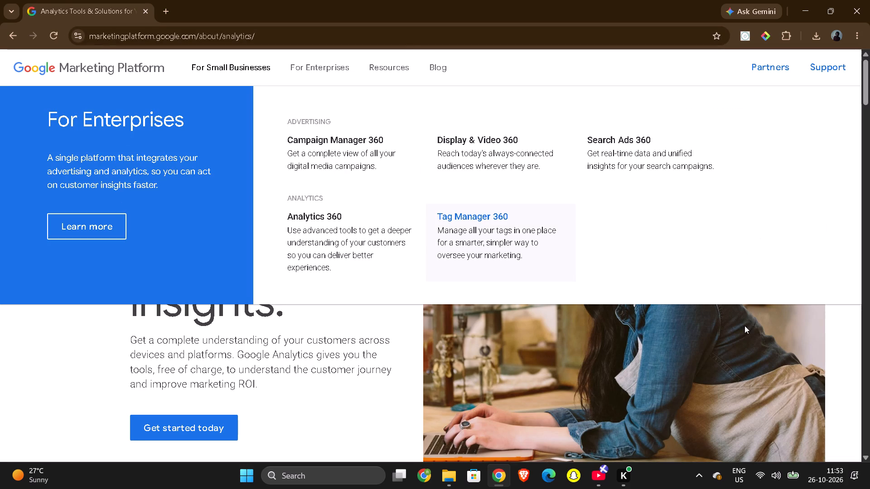
left_click(728, 110)
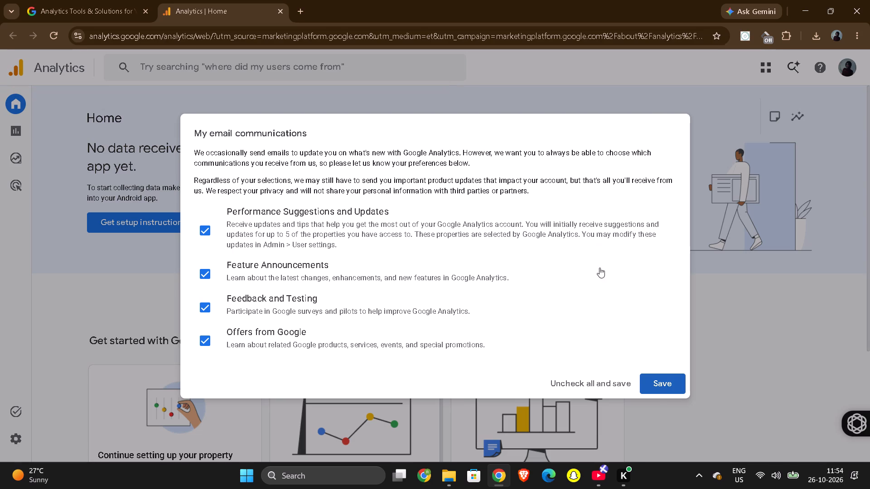
Save the email communication preferences with all four options kept selected.
left_click(667, 381)
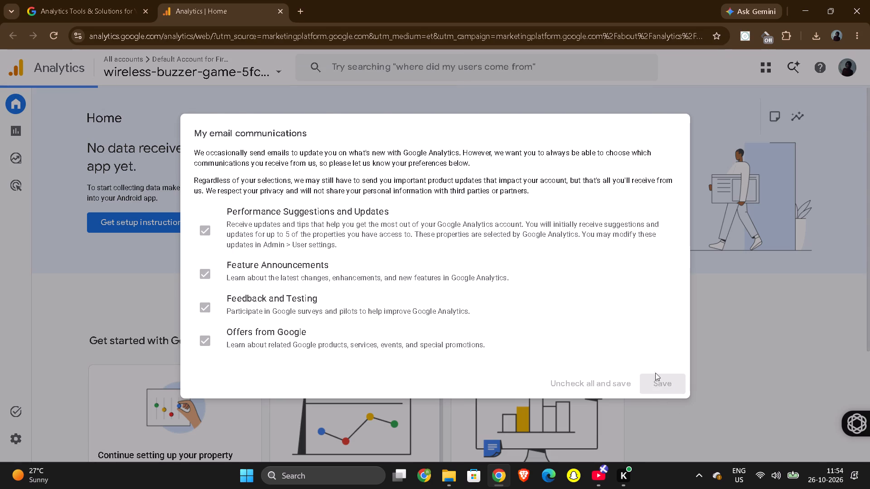
scroll(23, 148, "down", 1)
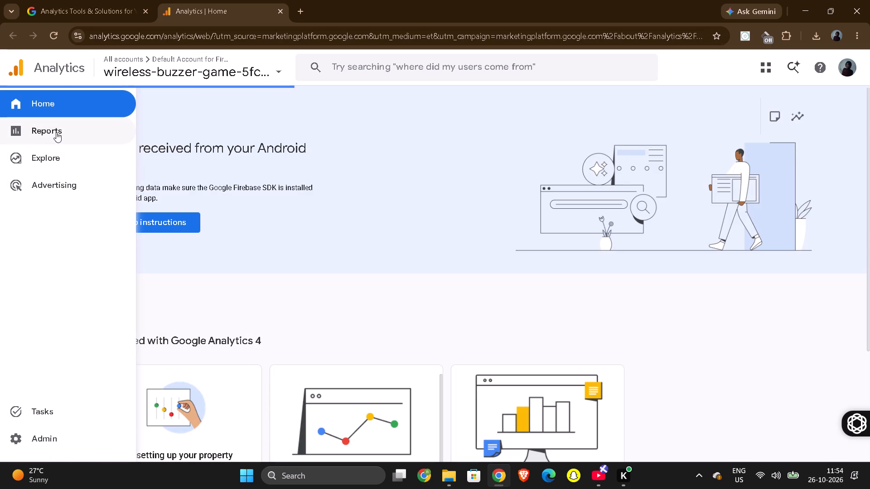
Open Reports, dismiss the Analytics Advisor introduction, and create the reports snapshot from the User behavior template.
left_click(58, 132)
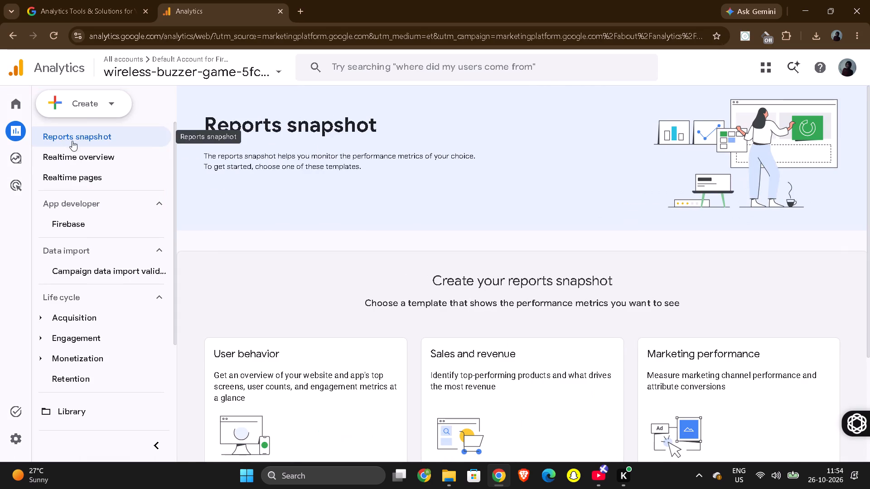
left_click(81, 107)
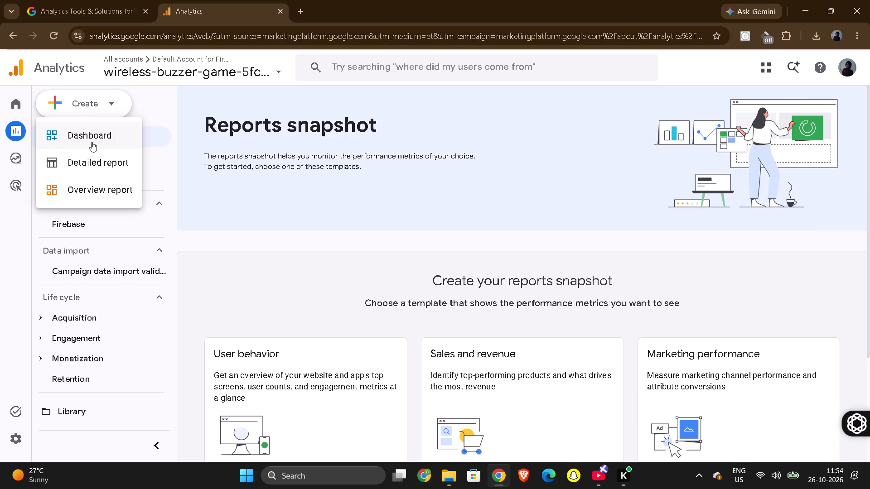
left_click(211, 165)
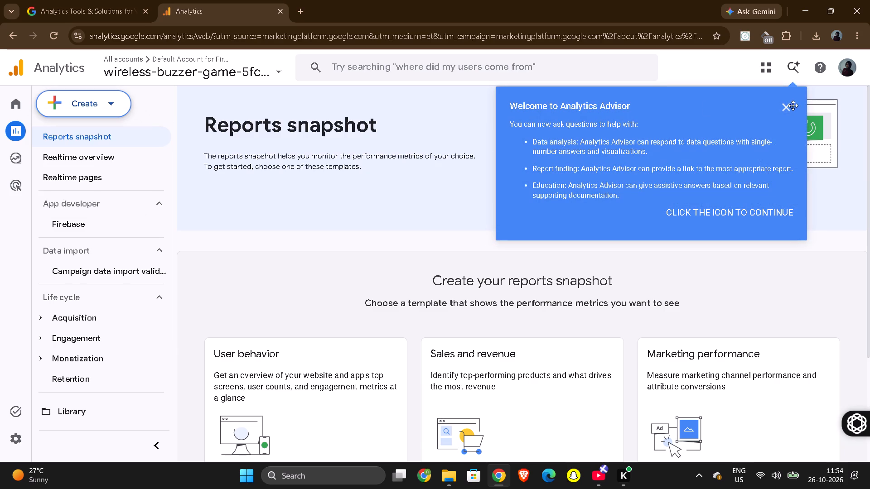
left_click(783, 117)
left_click(788, 110)
scroll(571, 233, "down", 4)
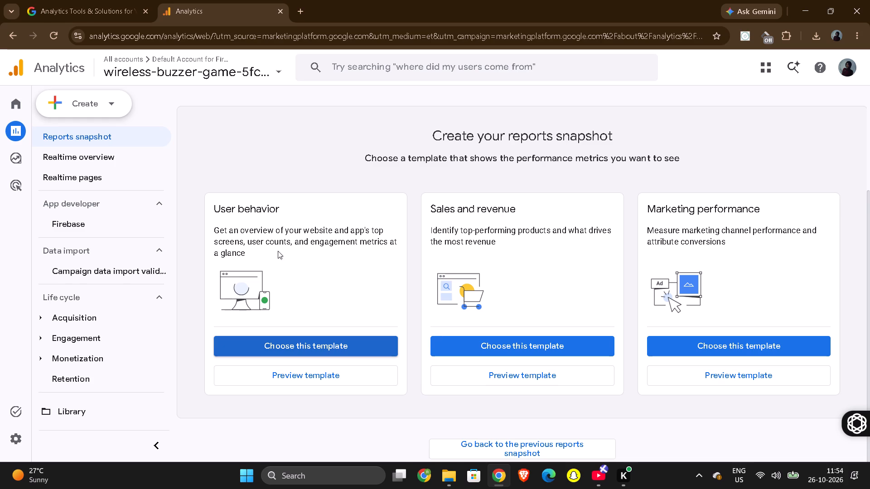
left_click(305, 345)
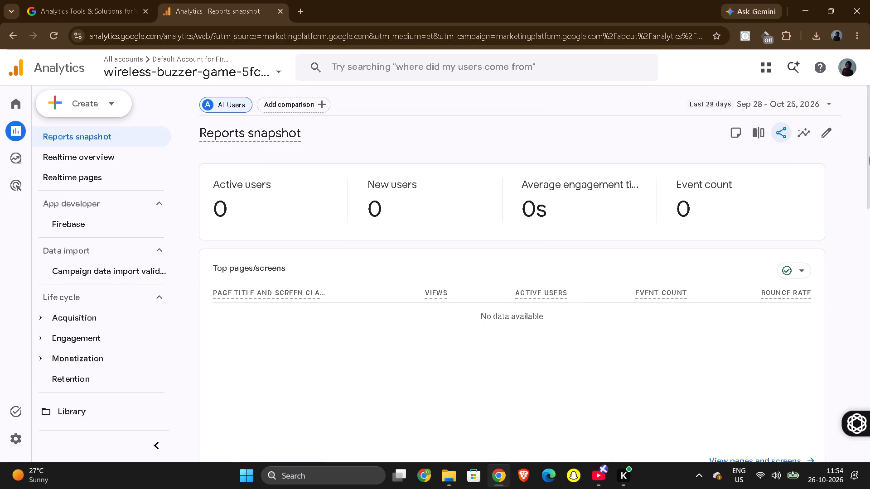
Examine the cards of the reports snapshot from the user metrics down to the audience card.
scroll(436, 198, "down", 6)
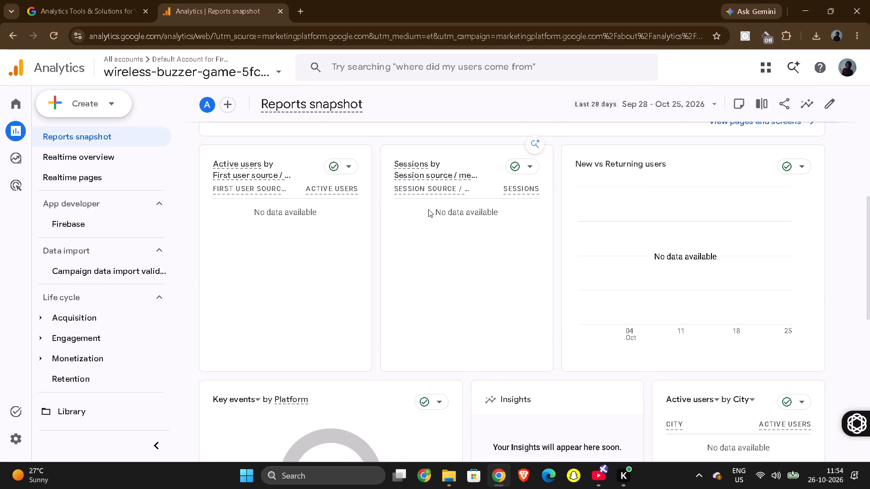
scroll(428, 209, "up", 4)
scroll(327, 204, "up", 4)
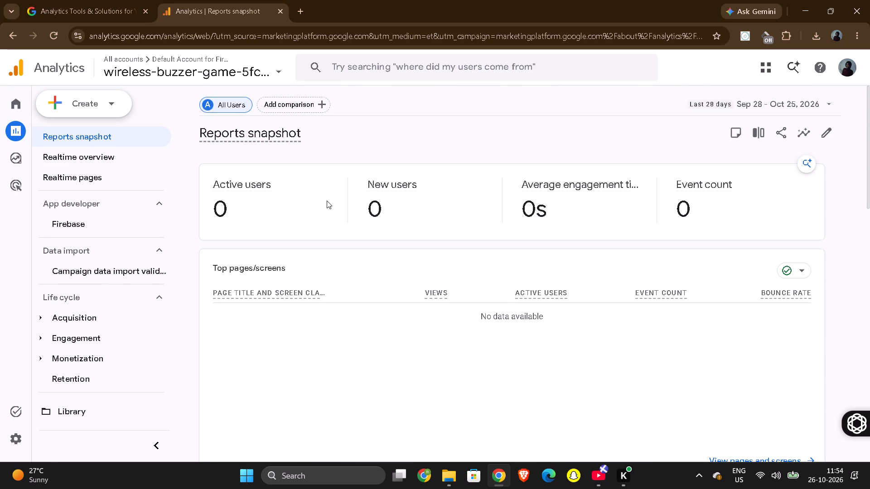
scroll(295, 202, "down", 19)
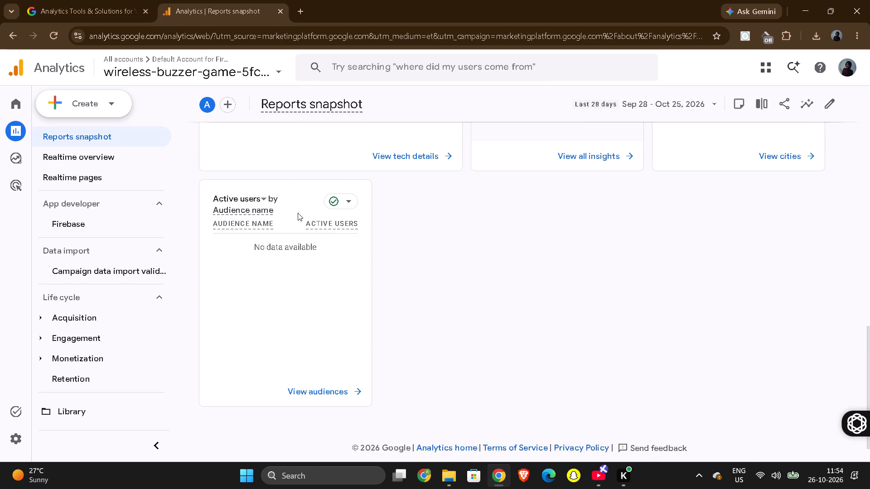
scroll(300, 211, "up", 20)
scroll(300, 211, "up", 2)
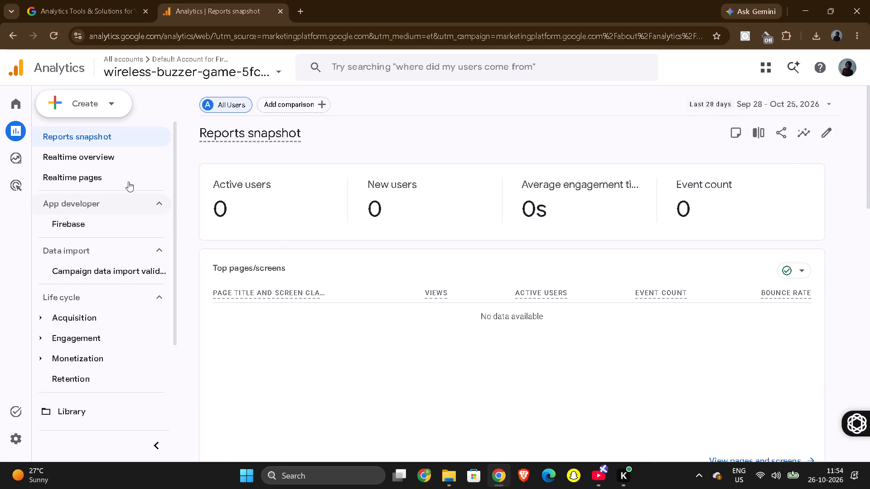
scroll(110, 369, "down", 2)
scroll(84, 262, "up", 5)
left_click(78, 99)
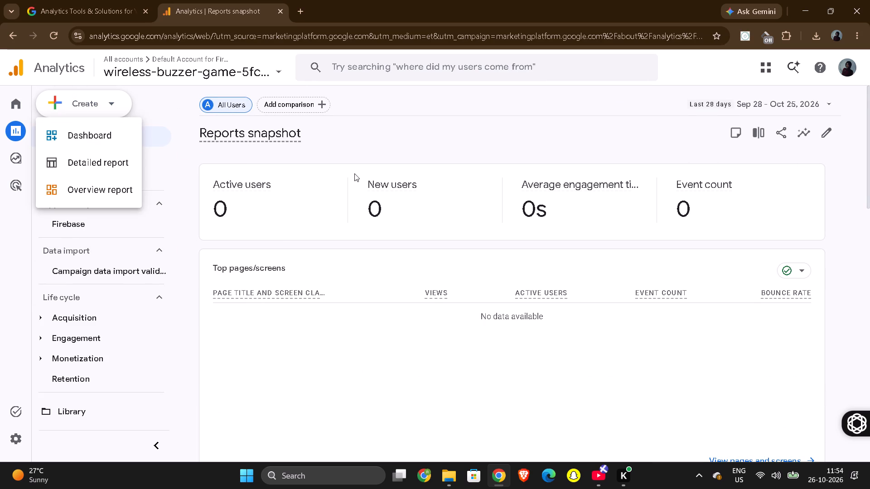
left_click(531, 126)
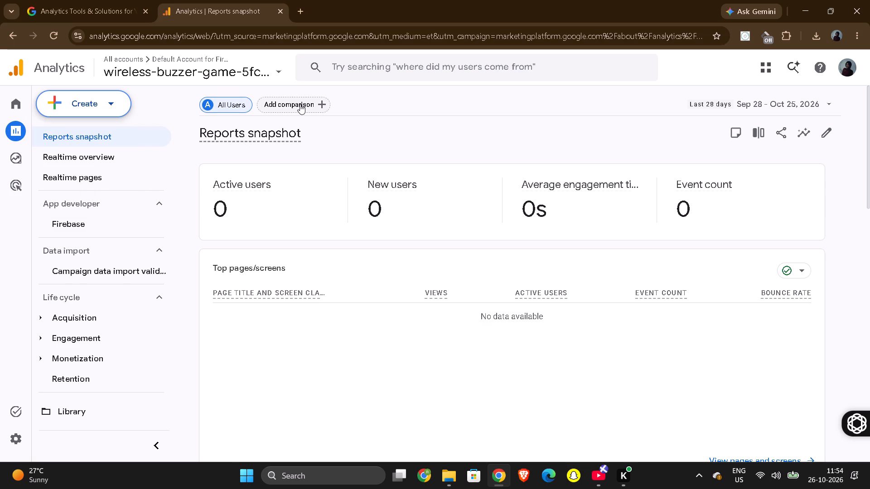
Review the comparisons available for the reports snapshot, close the list without applying any, and dismiss the saved-comparisons tip.
left_click(301, 105)
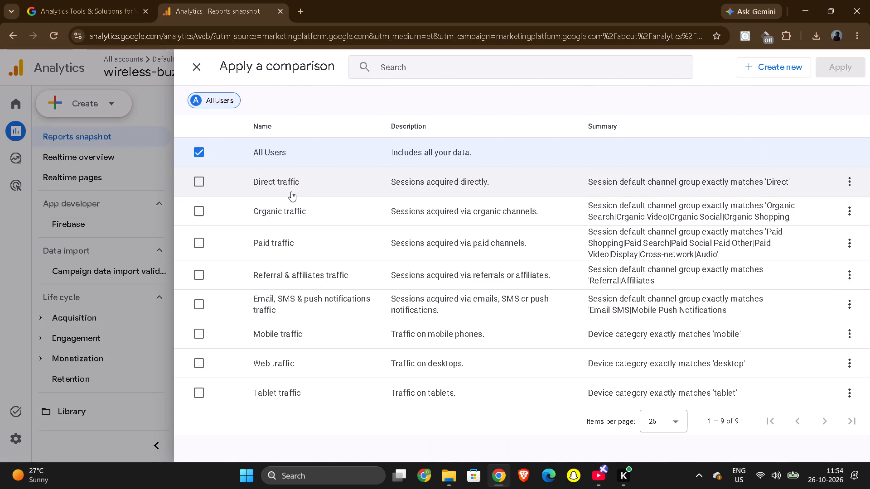
scroll(295, 218, "down", 6)
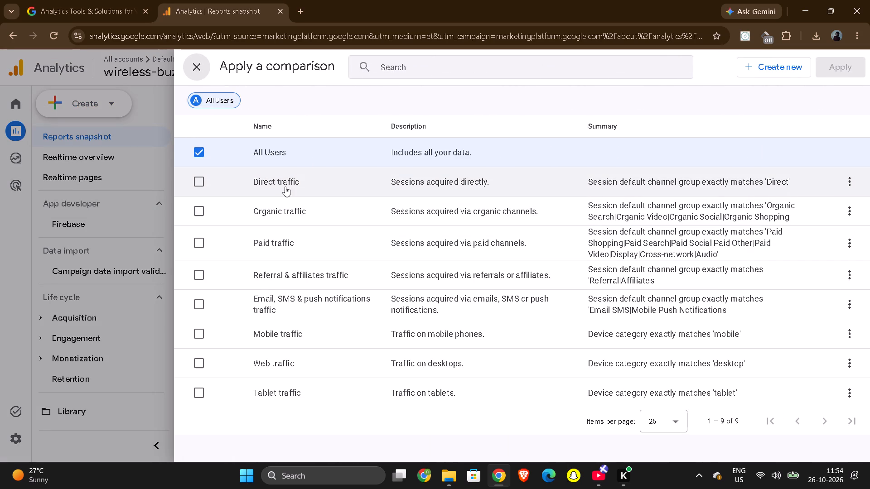
left_click(200, 64)
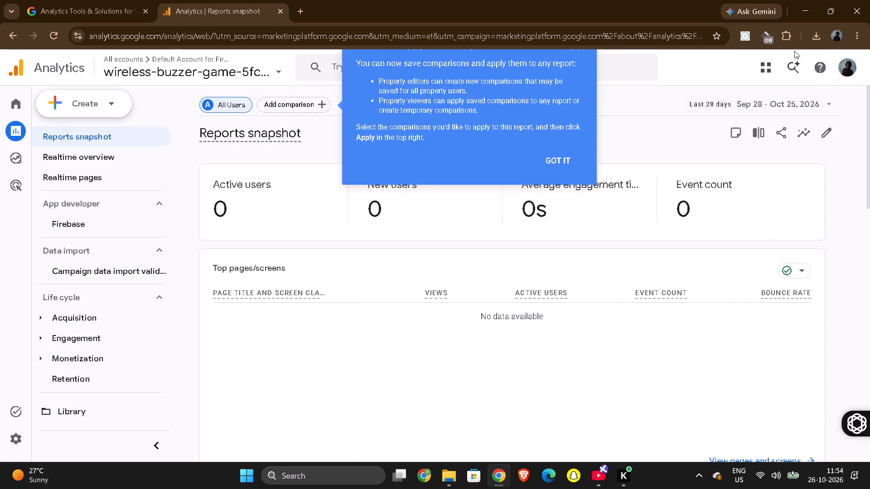
left_click(576, 161)
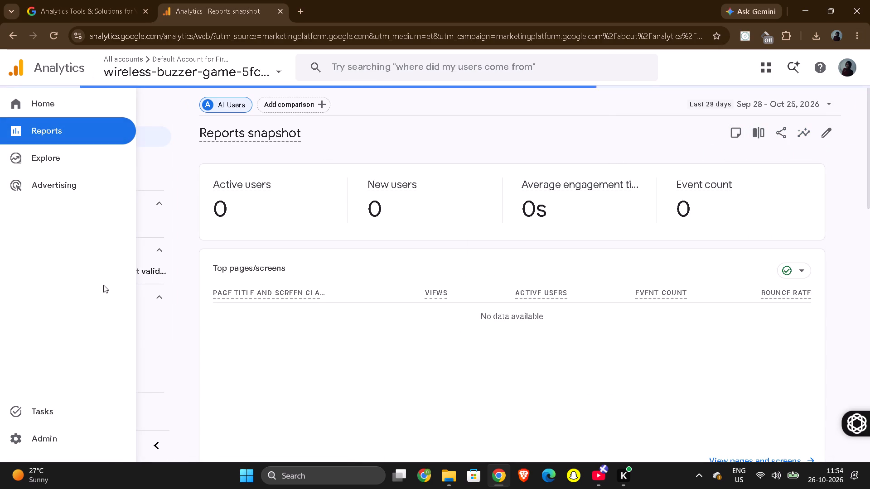
Look through the report collections in the navigation and the kinds of report that can be created.
scroll(131, 312, "down", 5)
scroll(118, 351, "up", 6)
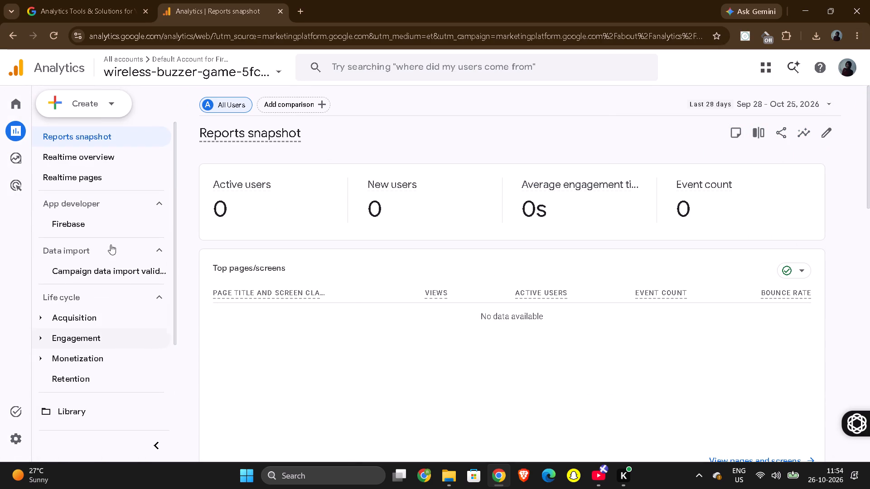
scroll(128, 312, "down", 4)
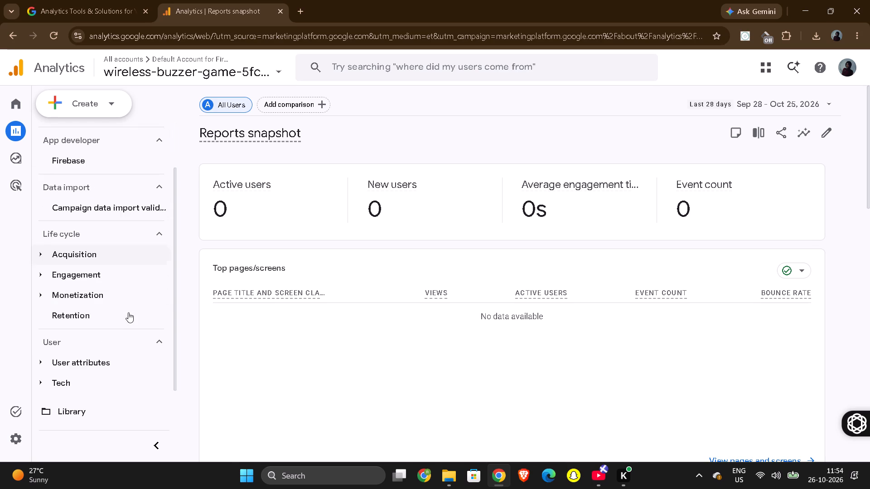
scroll(128, 312, "down", 3)
left_click(116, 106)
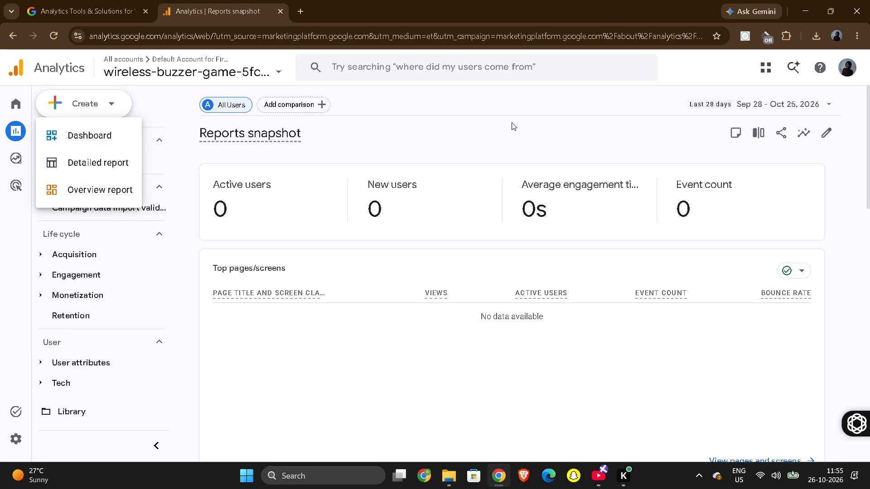
left_click(512, 122)
View the available Analytics accounts and properties without switching property.
left_click(240, 67)
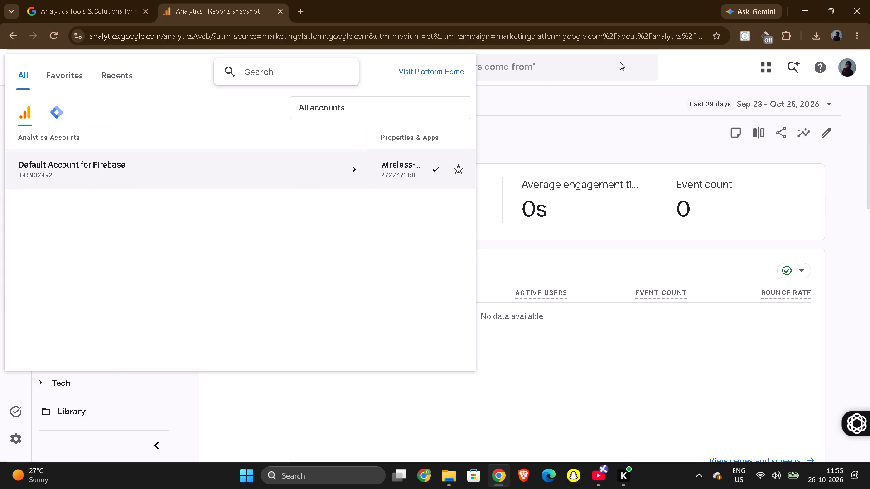
left_click(535, 116)
Examine the reports snapshot cards down to the audience card, including the definition of the Session source / medium dimension.
scroll(230, 259, "down", 2)
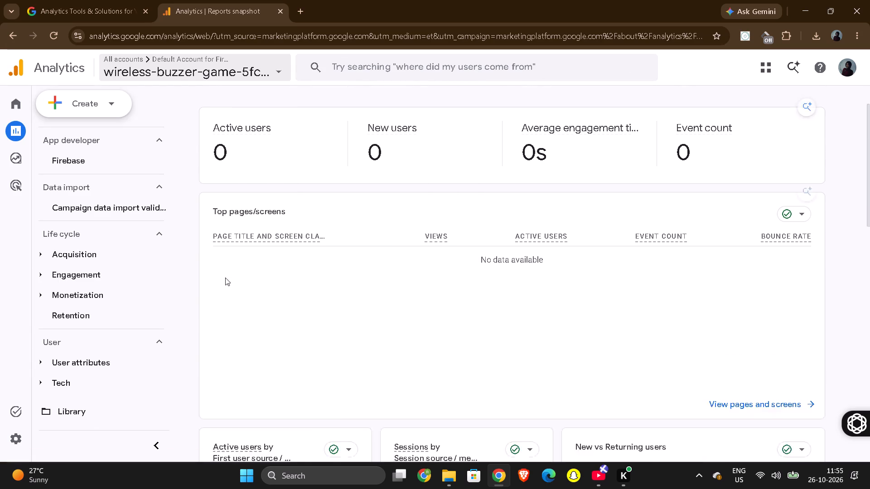
scroll(225, 278, "down", 3)
scroll(138, 326, "down", 4)
scroll(128, 312, "up", 6)
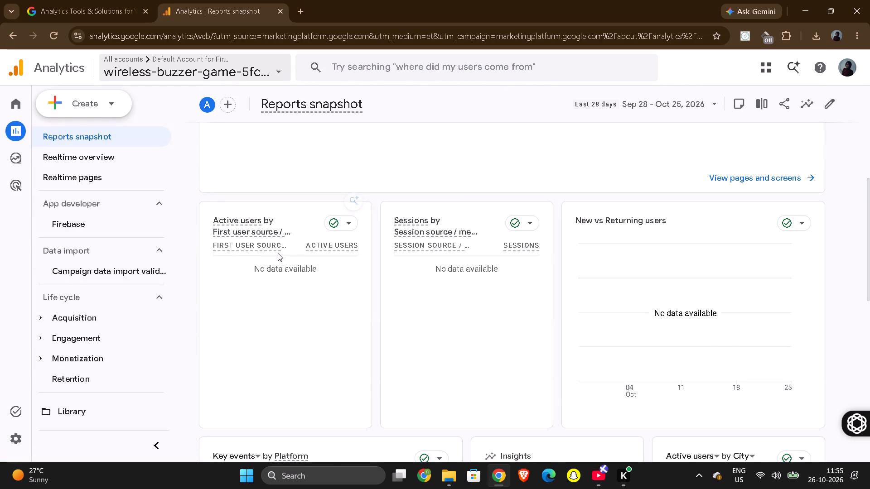
scroll(427, 279, "up", 3)
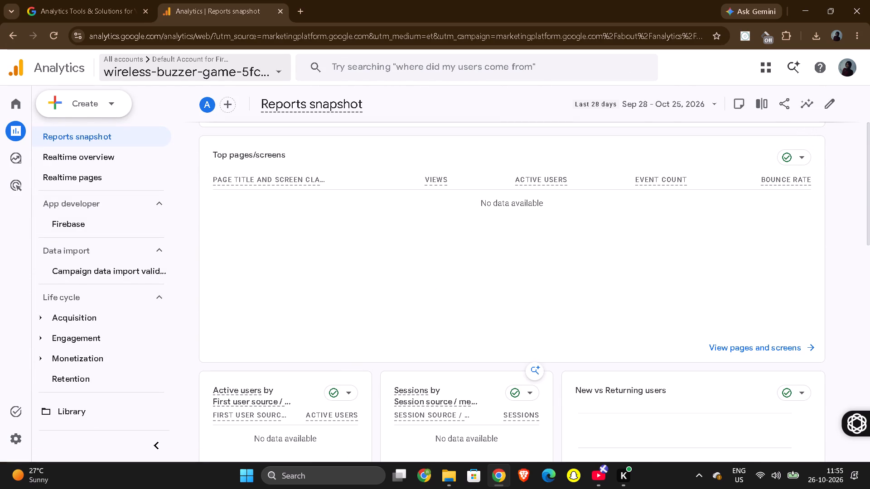
left_click(431, 400)
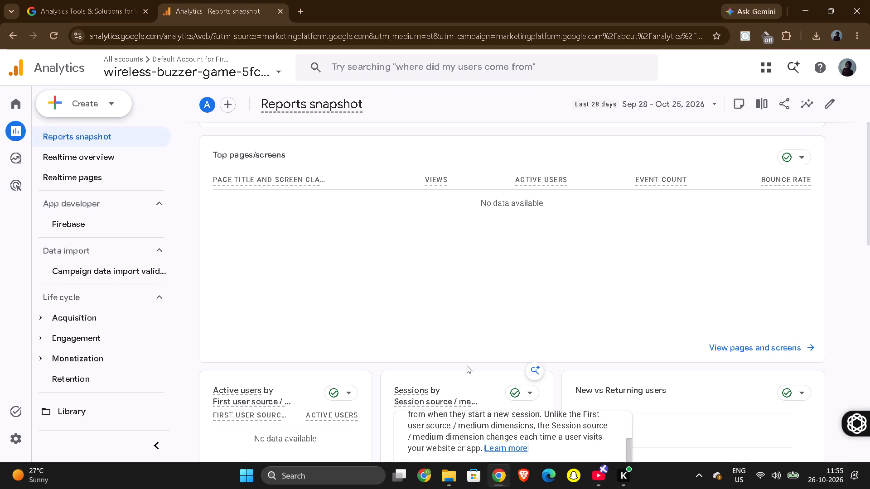
scroll(507, 323, "down", 4)
scroll(564, 303, "down", 6)
scroll(548, 304, "up", 3)
scroll(376, 342, "down", 5)
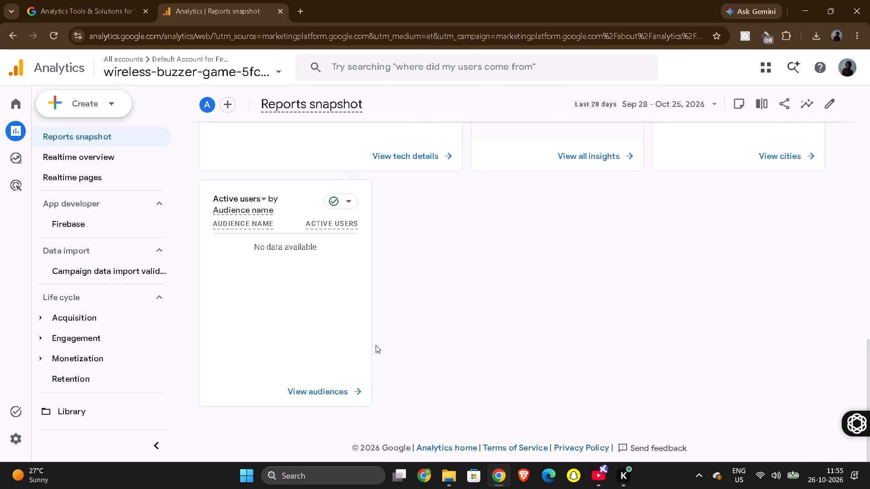
scroll(383, 323, "up", 17)
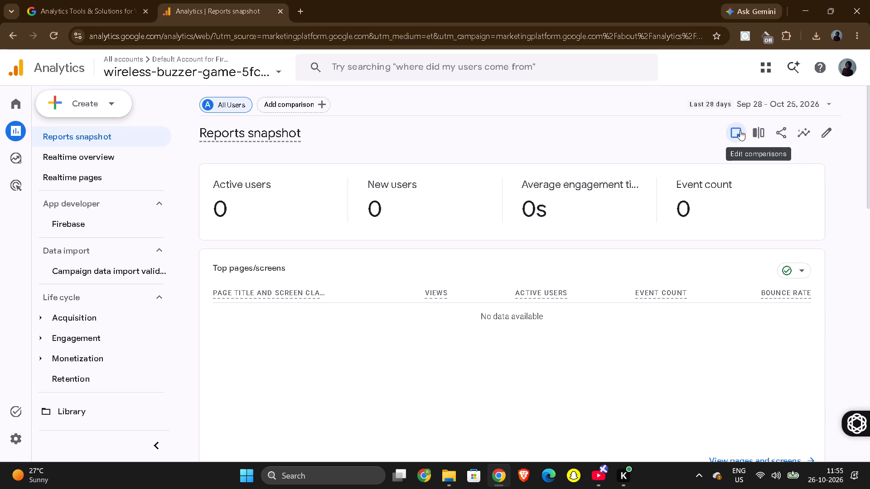
Check the date range presets offered for the reports snapshot without changing the period.
left_click(812, 102)
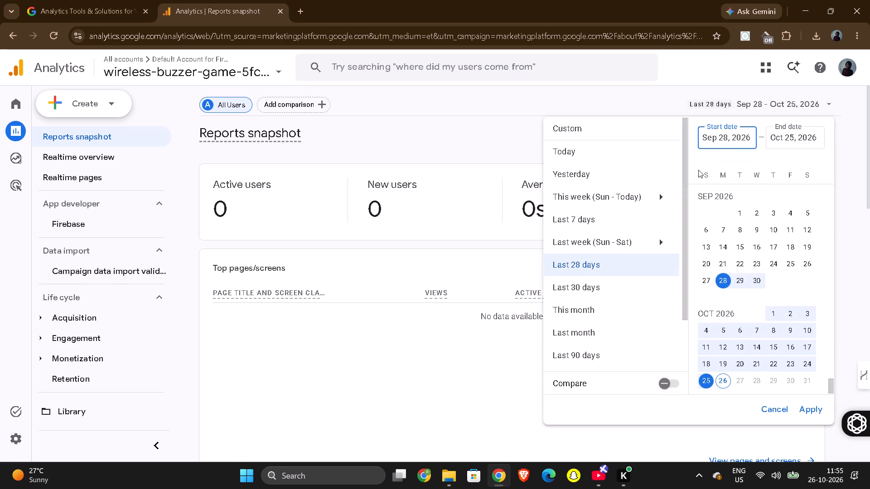
left_click(483, 155)
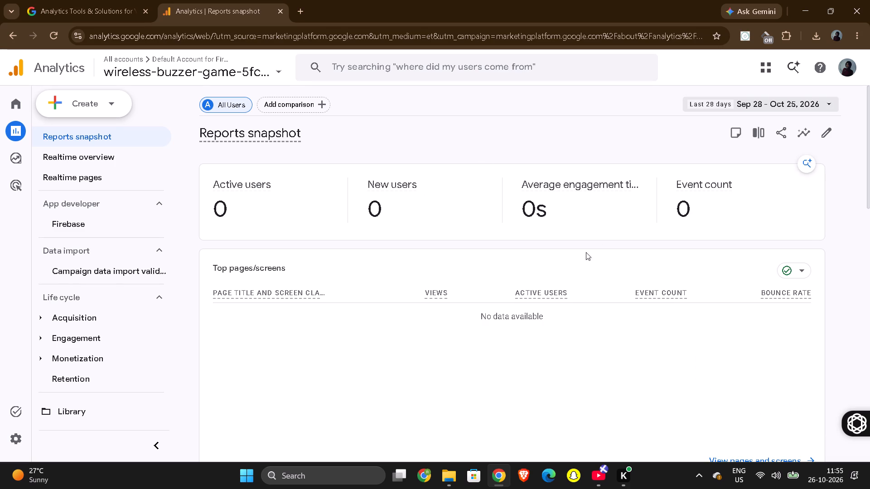
scroll(808, 259, "down", 6)
scroll(747, 212, "up", 2)
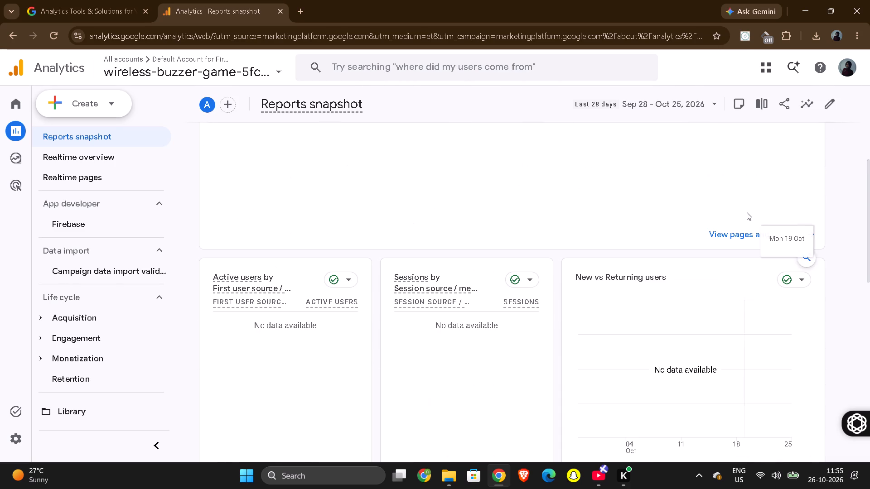
Open the Pages and screens report, go through the Plot Rows hints, and examine its chart and table.
left_click(767, 240)
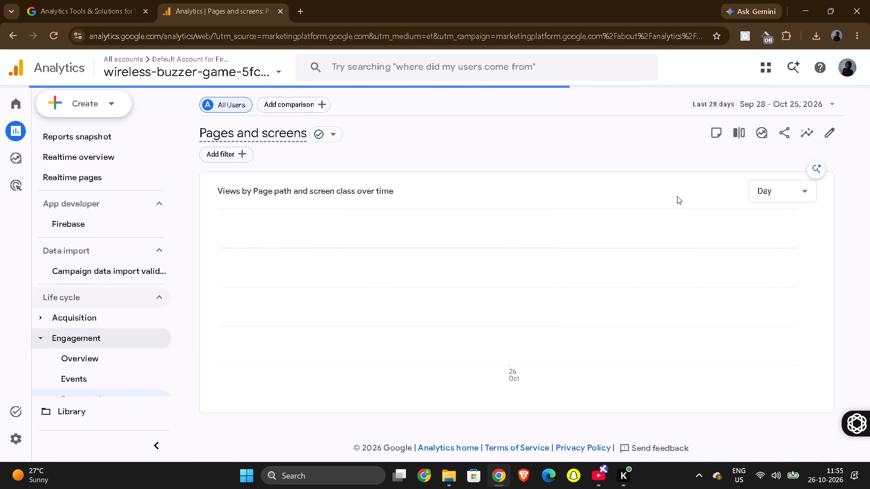
scroll(307, 403, "down", 2)
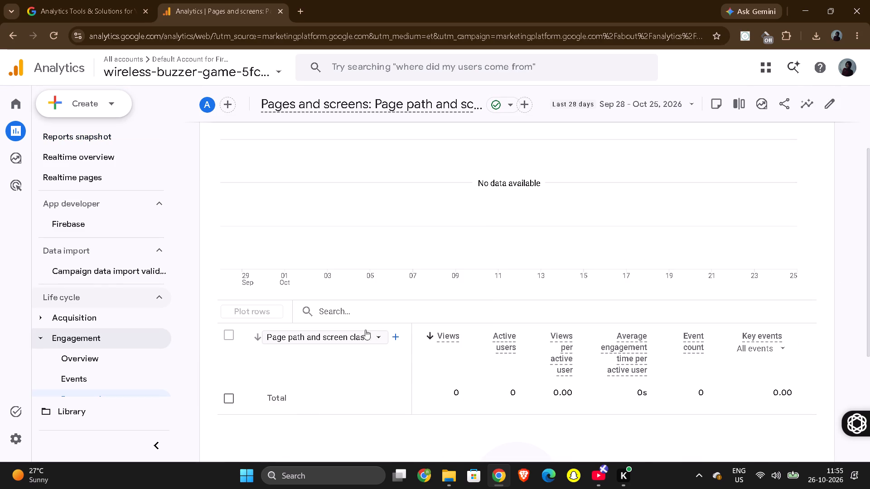
scroll(375, 326, "down", 1)
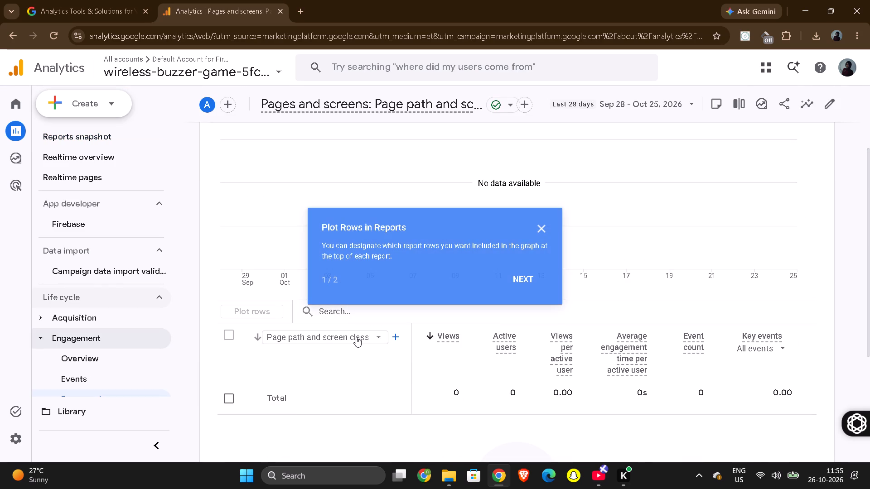
left_click(525, 281)
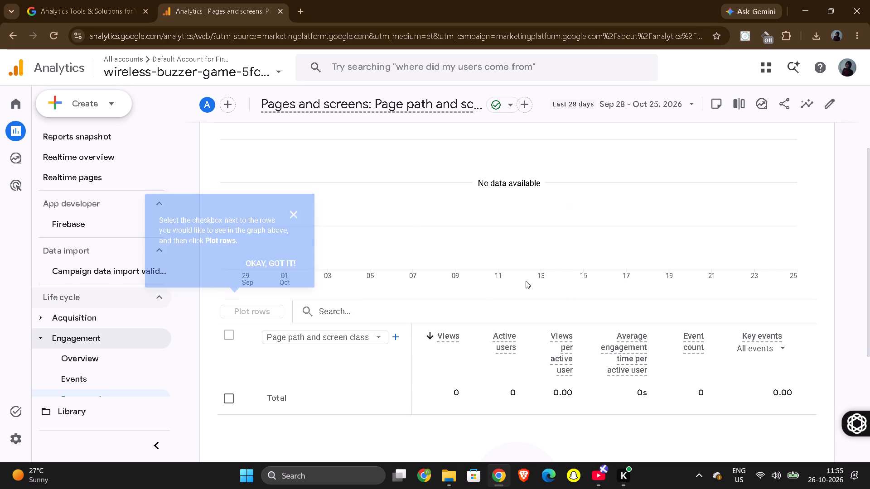
left_click(273, 270)
scroll(120, 348, "down", 2)
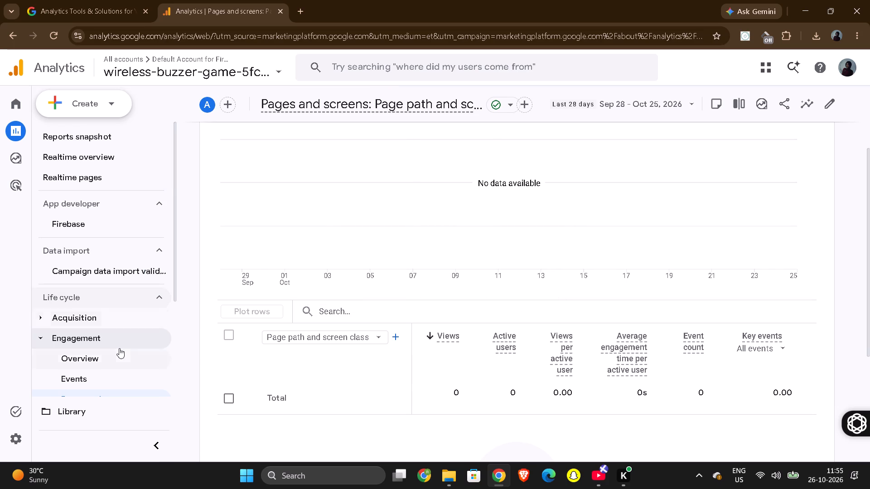
scroll(93, 297, "down", 2)
scroll(93, 297, "up", 4)
scroll(92, 221, "up", 2)
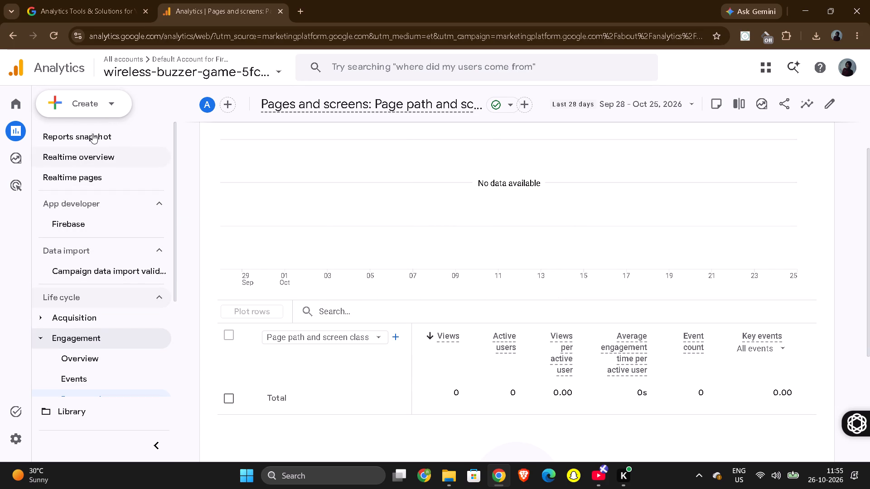
View the realtime reports, from Realtime overview to Realtime pages.
left_click(92, 134)
left_click(108, 162)
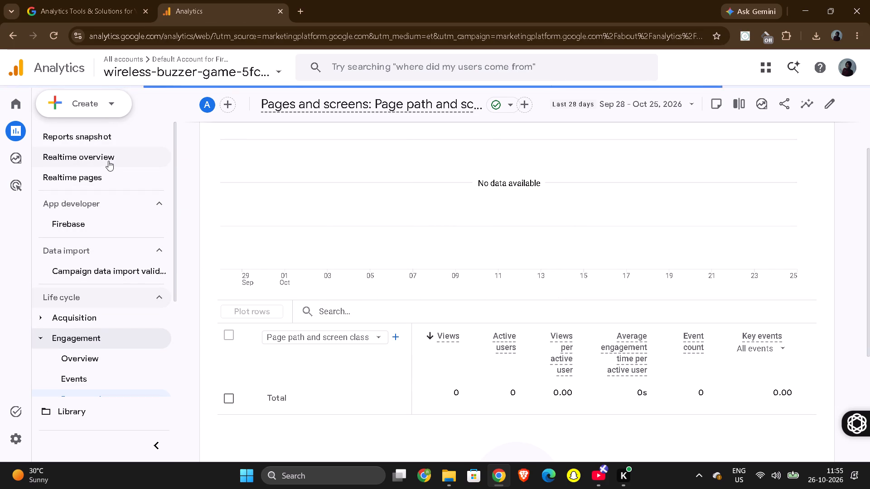
left_click(98, 182)
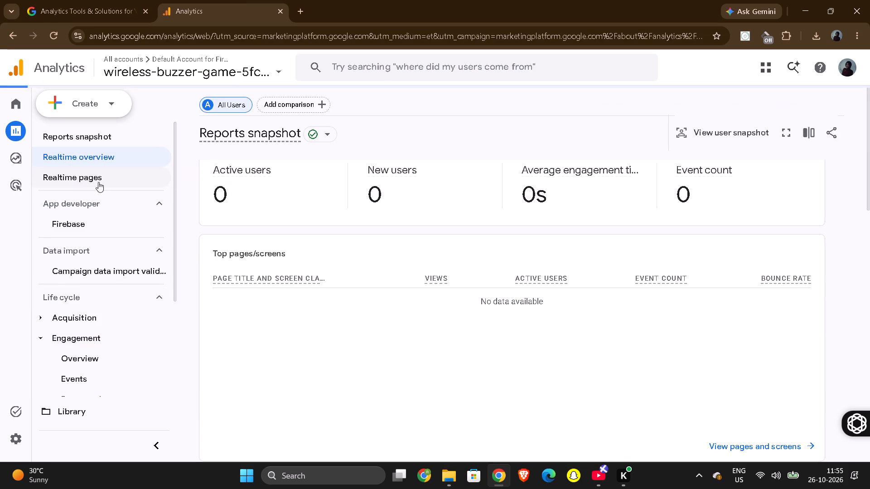
scroll(126, 243, "down", 10)
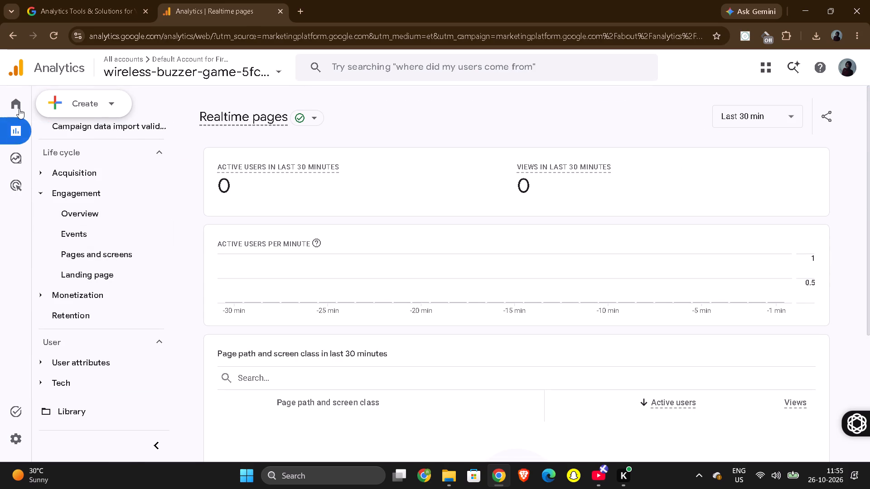
Return to the Analytics Home page and look over the Get started with Google Analytics 4 cards.
left_click(19, 108)
scroll(179, 140, "down", 5)
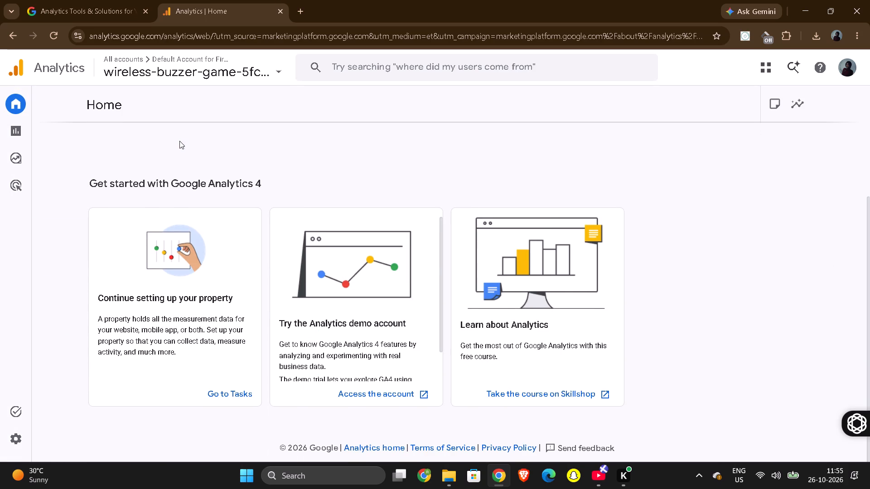
scroll(185, 142, "down", 2)
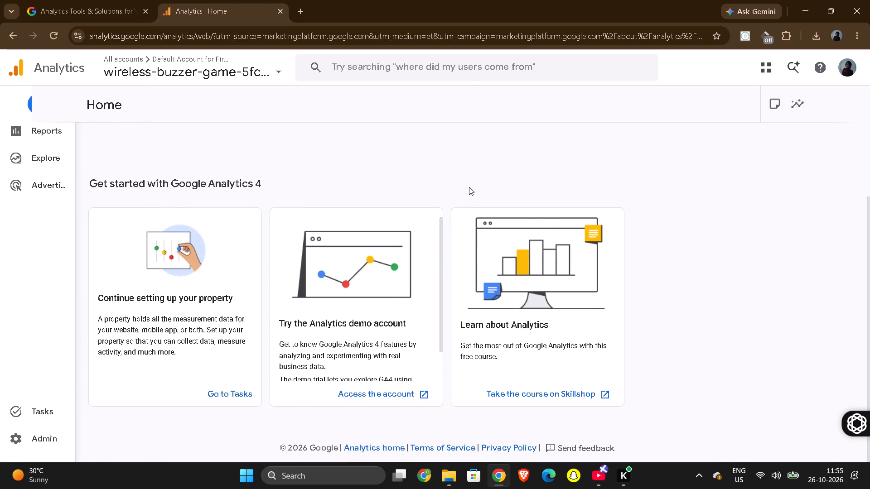
Open the Wireless Buzzer Game app stream details and look over its information, settings and events options.
scroll(469, 188, "down", 10)
scroll(419, 206, "up", 12)
left_click(193, 227)
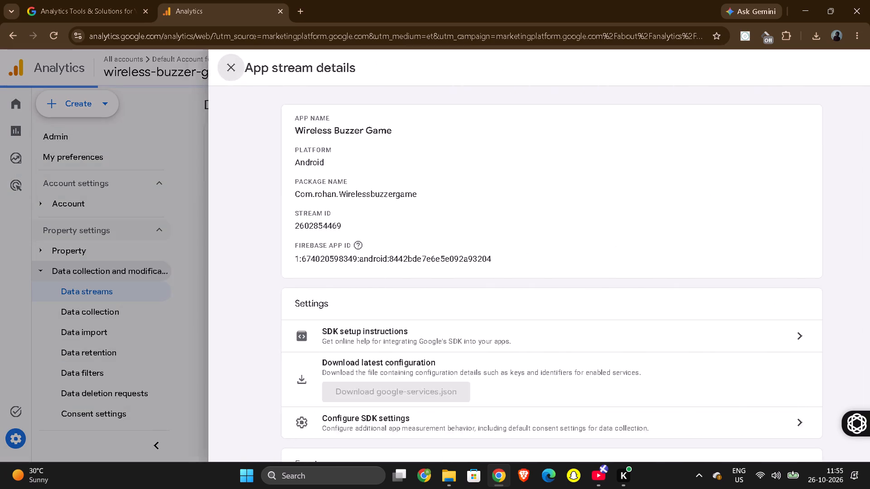
scroll(328, 303, "down", 2)
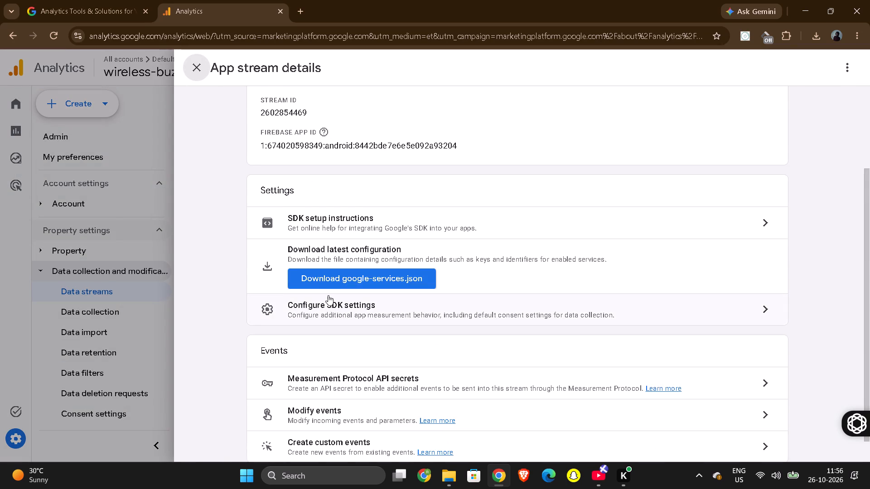
scroll(328, 295, "down", 2)
scroll(328, 295, "up", 4)
scroll(341, 251, "up", 4)
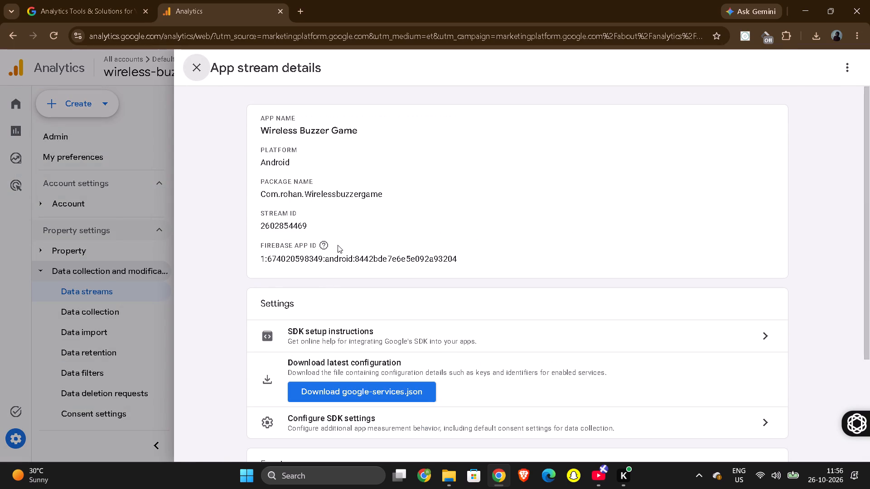
scroll(336, 239, "down", 6)
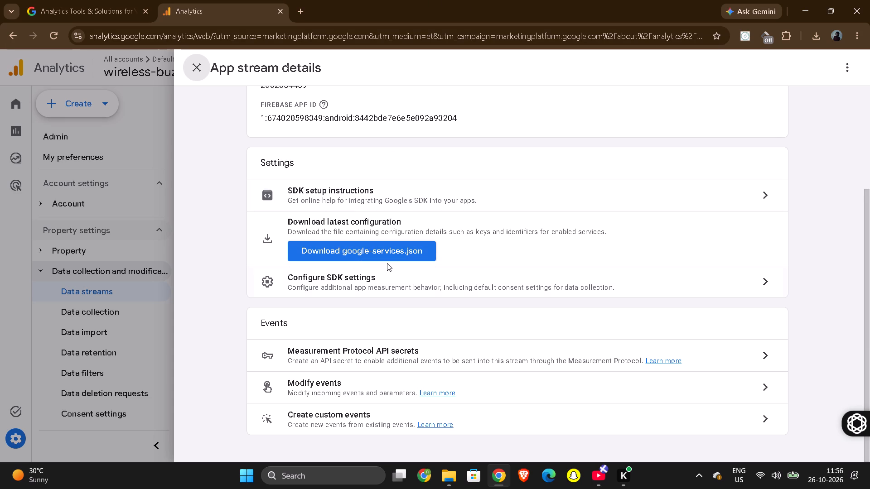
Close the Wireless Buzzer Game app stream details and return to the Data streams list.
left_click(188, 63)
scroll(212, 155, "up", 7)
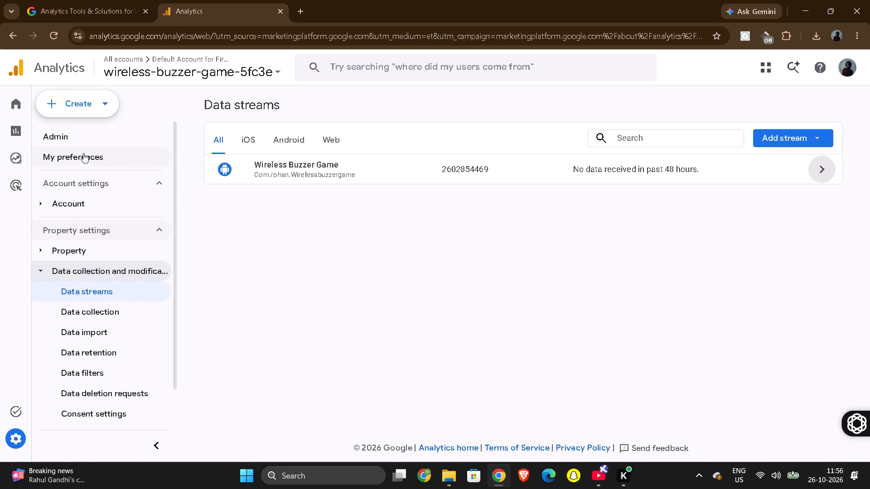
Start creating a new Google Analytics property from the Admin area.
left_click(71, 109)
left_click(91, 169)
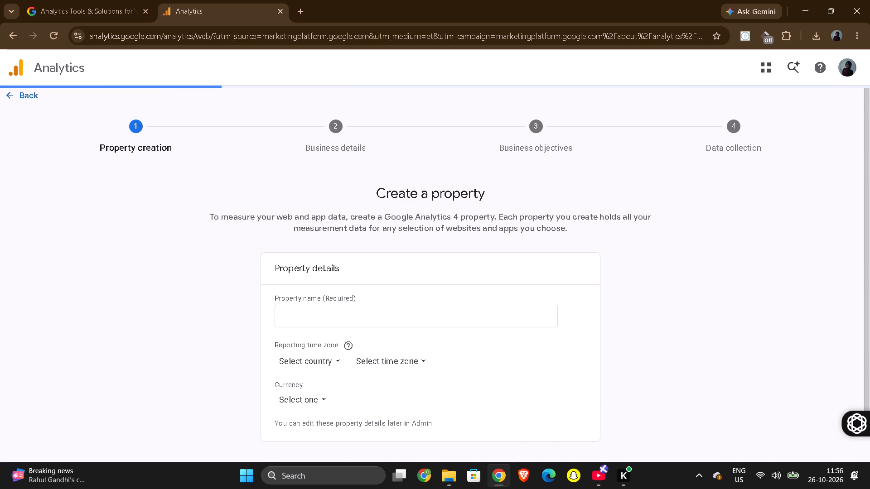
Enter "website" as the property name for the new Google Analytics 4 property.
scroll(329, 304, "down", 1)
left_click(337, 260)
left_click(337, 270)
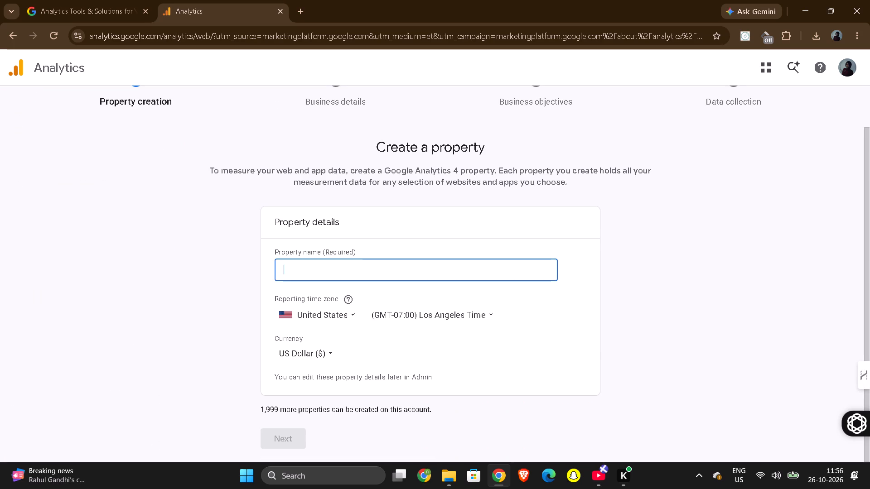
left_click(336, 268)
type("Doll")
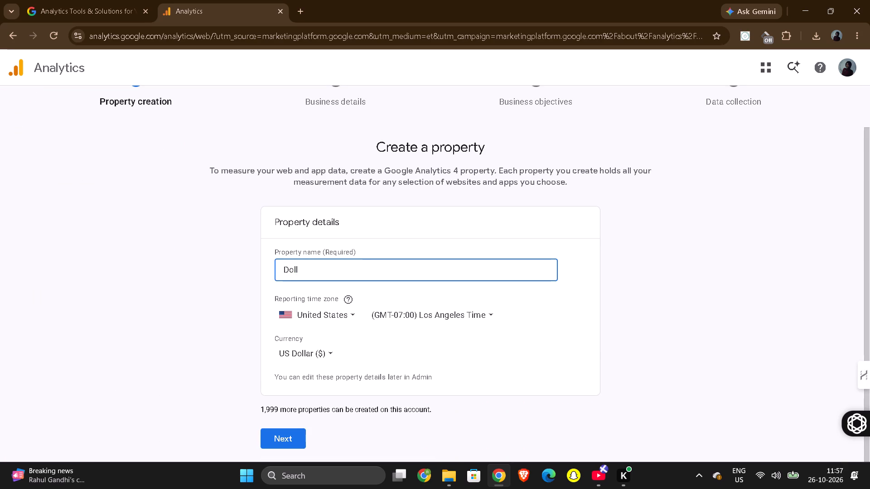
key("BackSpace")
key("BackSpace")
key("BackSpace")
key("BackSpace")
key("BackSpace")
key("BackSpace")
key("BackSpace")
key("BackSpace")
key("BackSpace")
key("BackSpace")
type("websiy")
key("BackSpace")
type("te")
Set the property's reporting time zone country to India.
left_click(320, 320)
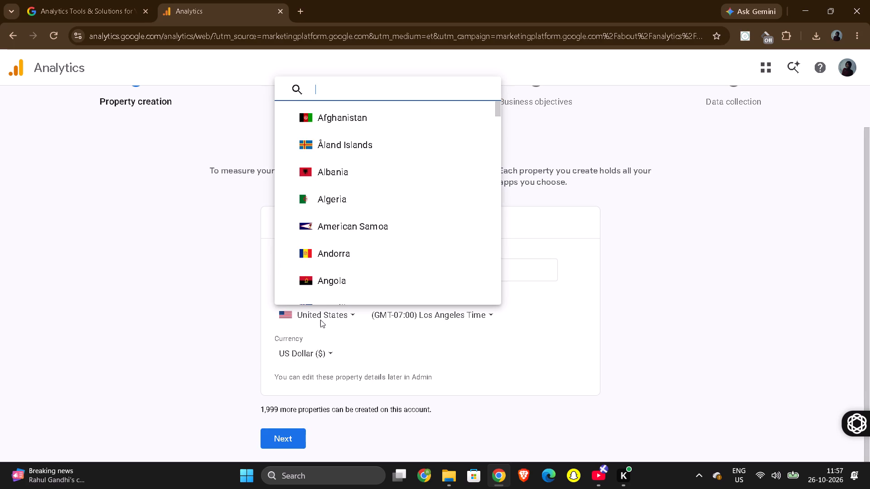
type("ind")
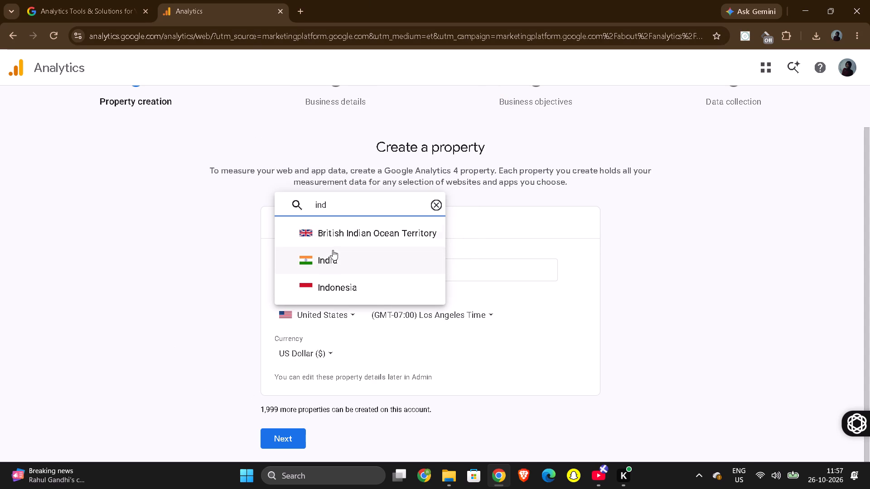
left_click(335, 257)
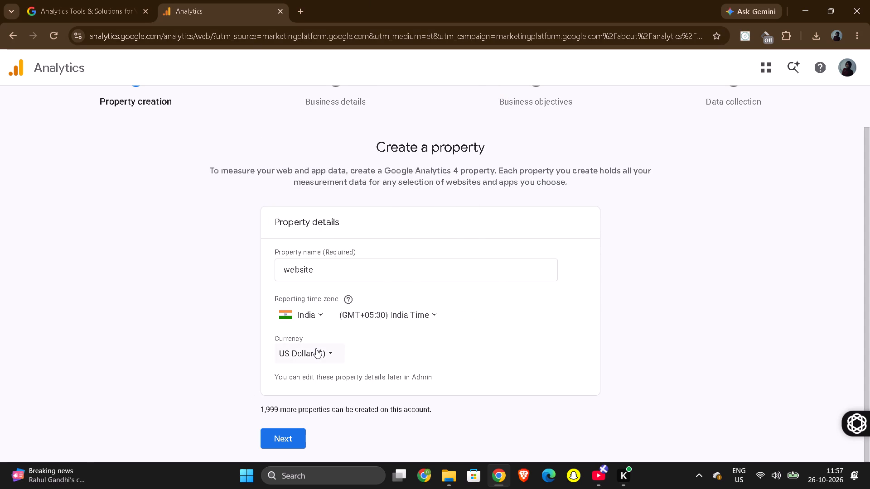
Set the property's currency to Indian Rupee (₹) and continue to the business details.
left_click(316, 348)
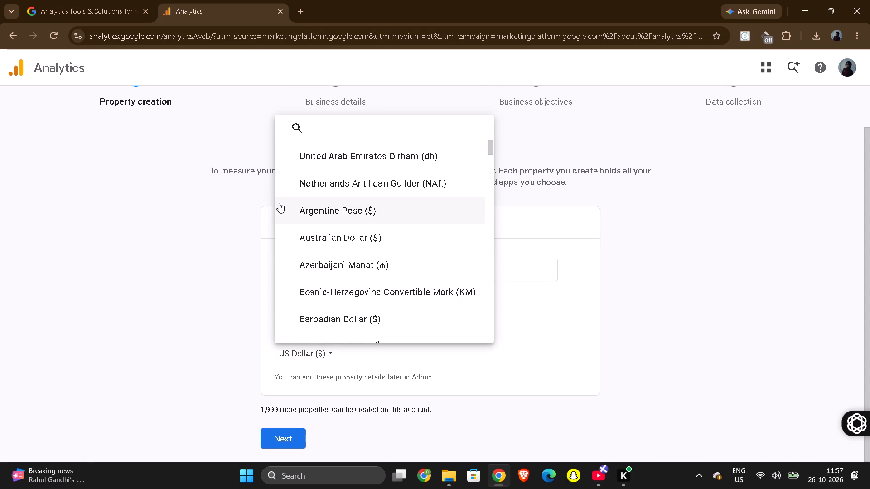
type("inr")
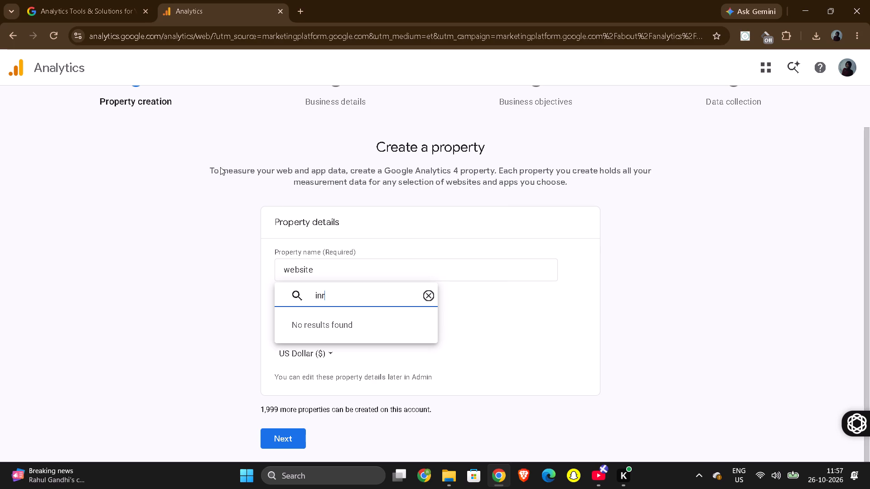
key("BackSpace")
key("BackSpace")
key("BackSpace")
key("BackSpace")
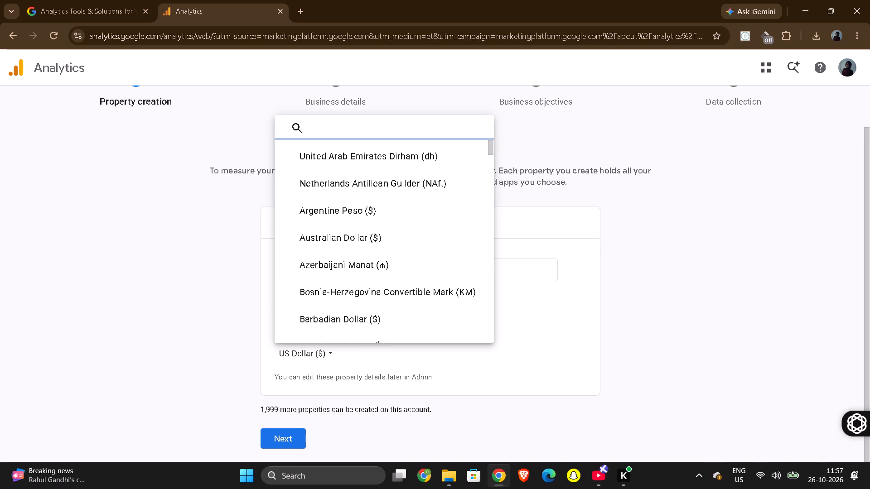
type("INR")
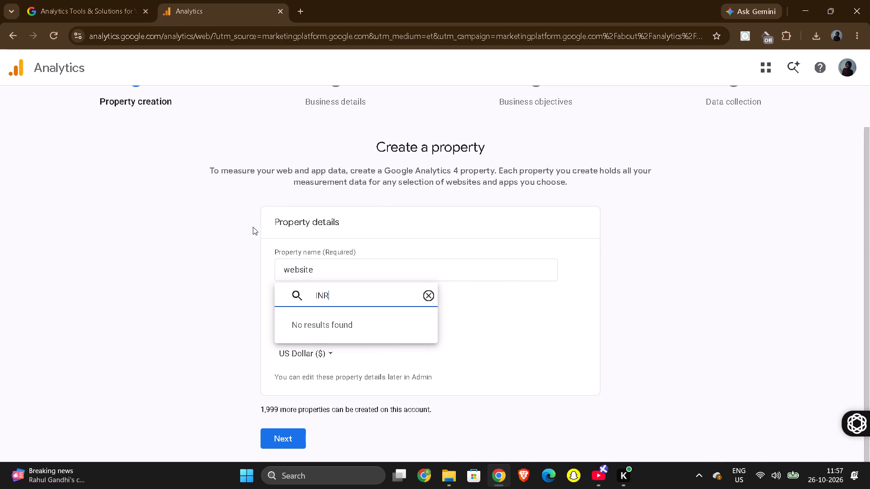
key("BackSpace")
key("BackSpace")
key("BackSpace")
key("BackSpace")
type("ru")
key("p")
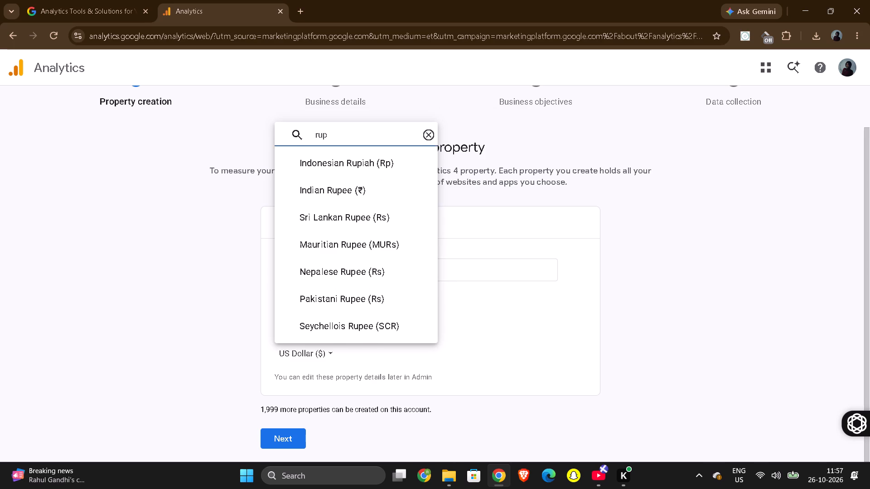
left_click(385, 186)
scroll(417, 458, "down", 1)
left_click(295, 436)
Describe the business as Small with 1 to 10 employees in the Other Business Activity category, and continue to the objectives.
scroll(343, 294, "down", 1)
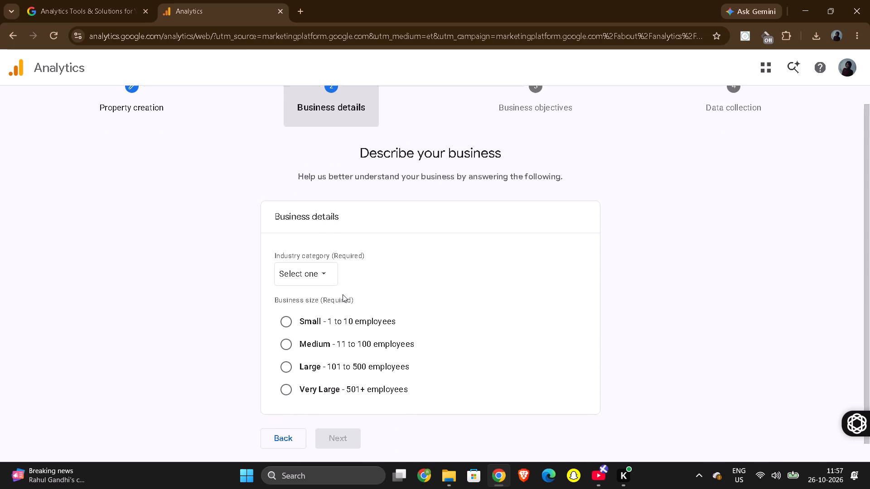
scroll(343, 294, "down", 1)
left_click(286, 323)
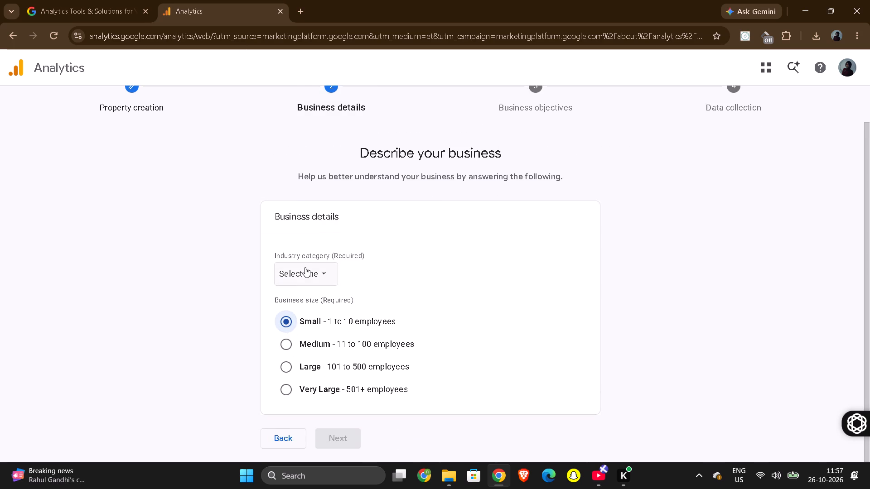
left_click(305, 267)
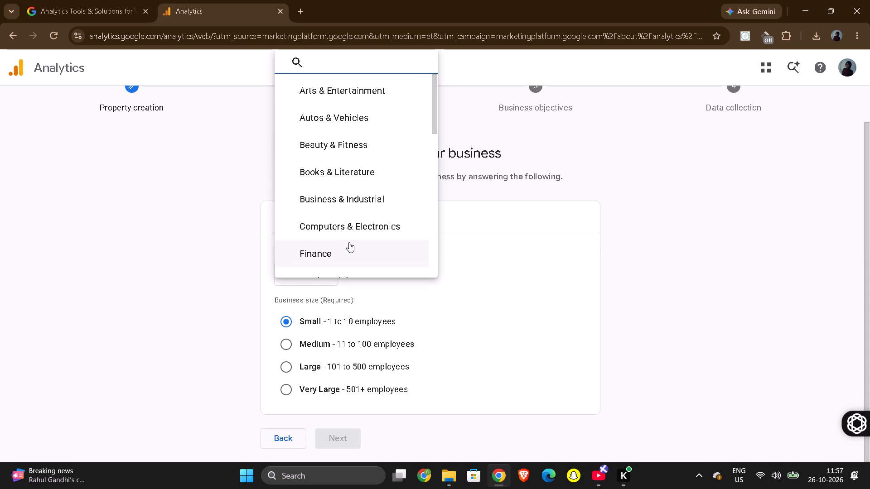
scroll(351, 237, "down", 1)
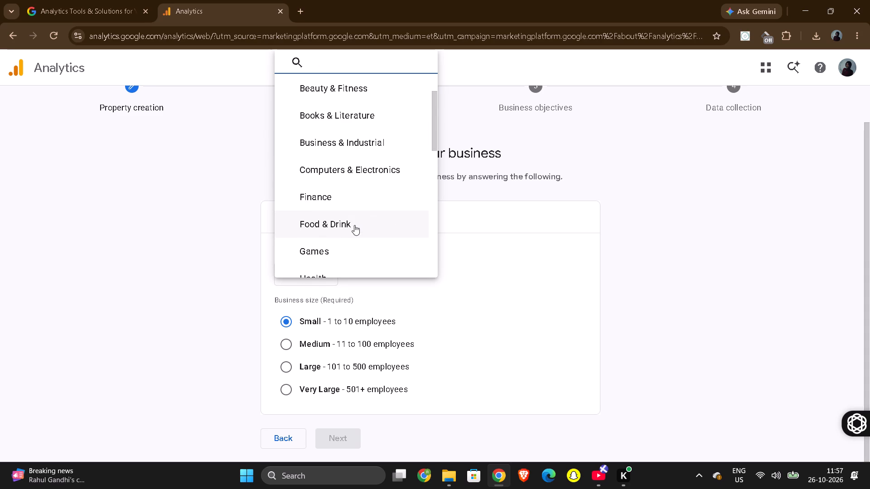
scroll(354, 225, "down", 1)
scroll(343, 187, "down", 6)
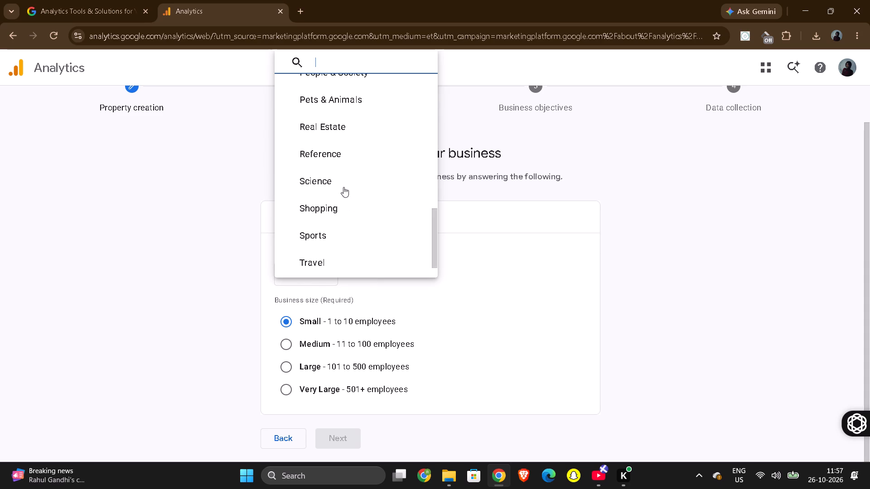
scroll(343, 187, "down", 6)
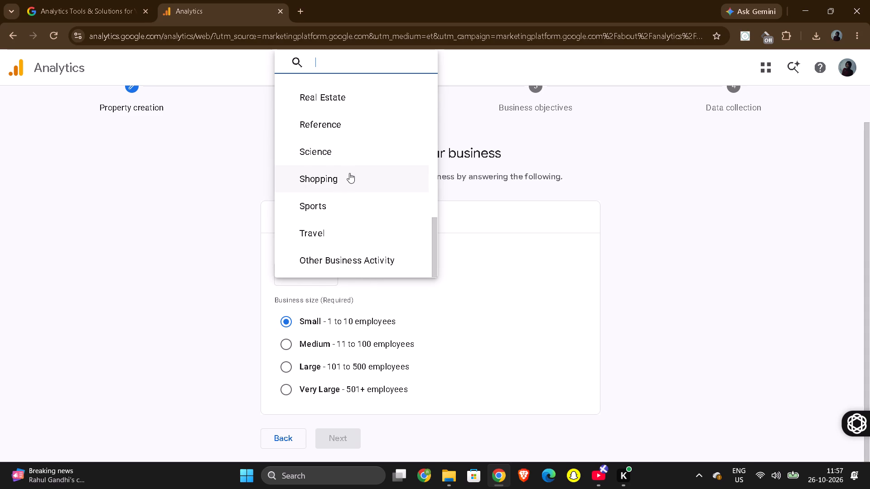
scroll(349, 173, "down", 4)
scroll(340, 200, "up", 11)
scroll(340, 200, "down", 18)
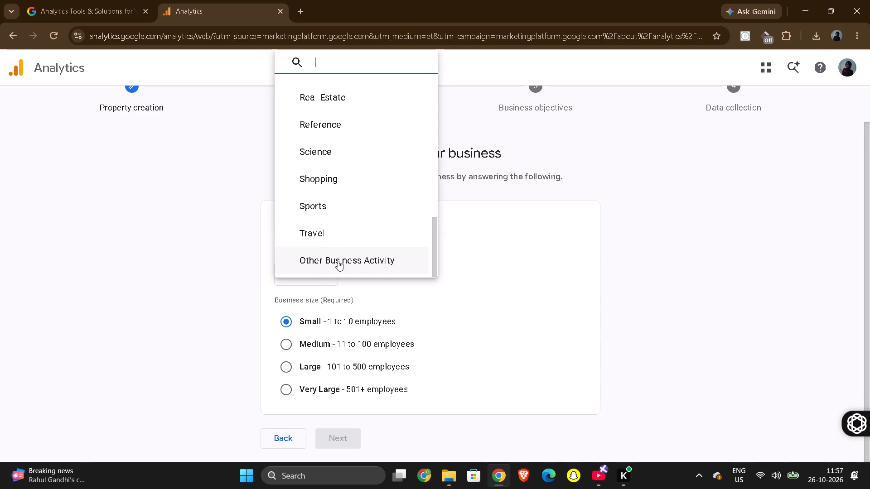
left_click(338, 261)
left_click(345, 433)
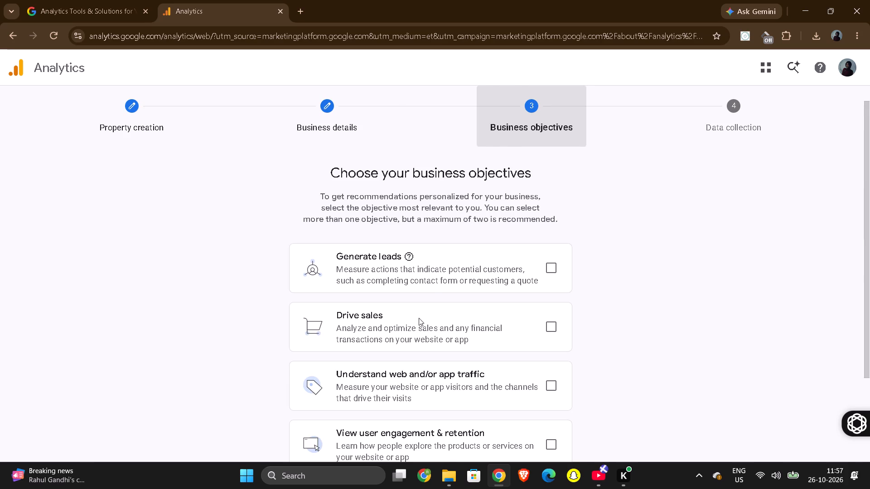
Select Other business objectives and View user engagement & retention as the business objectives, and create the property.
scroll(435, 294, "down", 3)
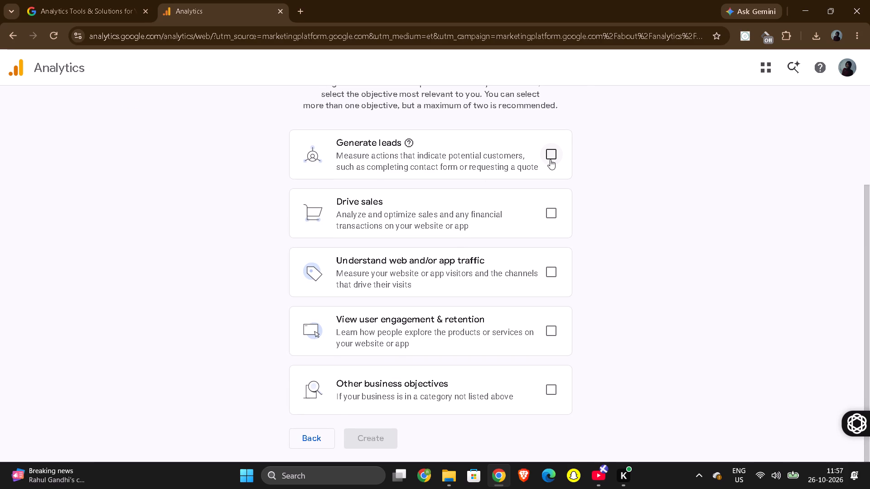
scroll(406, 319, "down", 3)
left_click(527, 392)
left_click(546, 390)
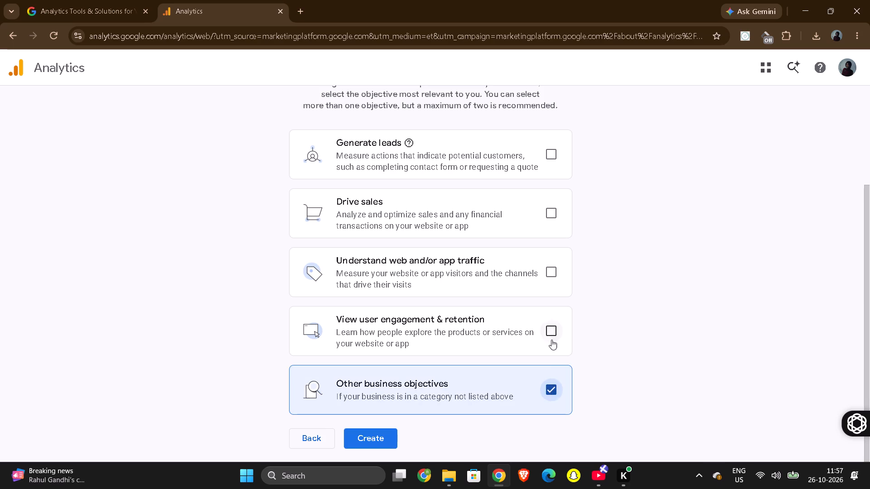
left_click(551, 339)
left_click(392, 432)
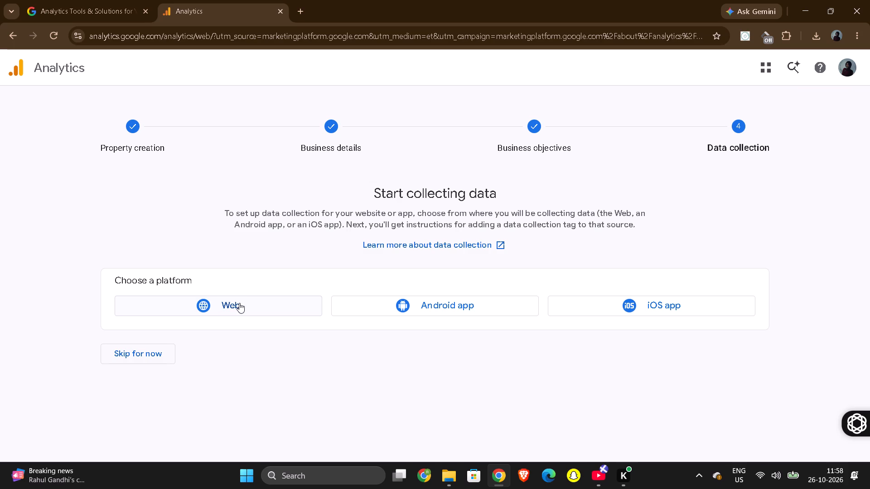
Choose Web as the data collection platform to set up a web data stream.
left_click(239, 303)
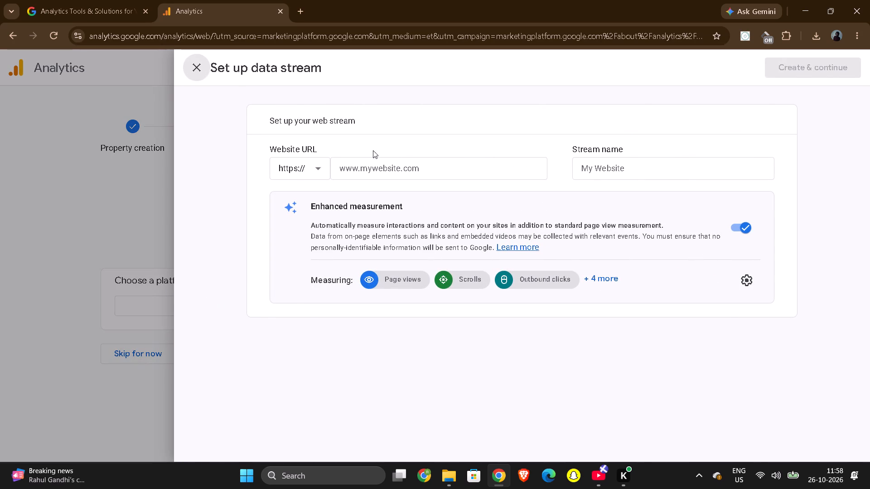
Open the personal Google Sites website in a new browser tab and copy its full address.
left_click(301, 10)
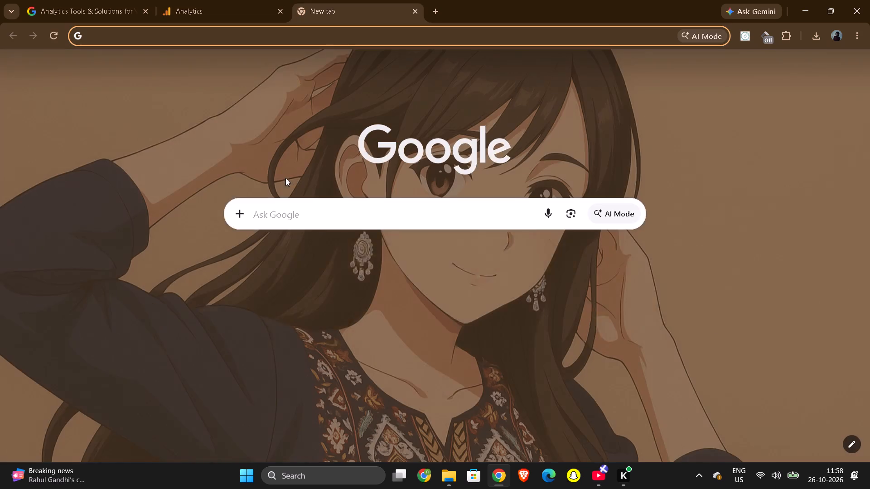
left_click(326, 202)
type("dollyye")
key("v")
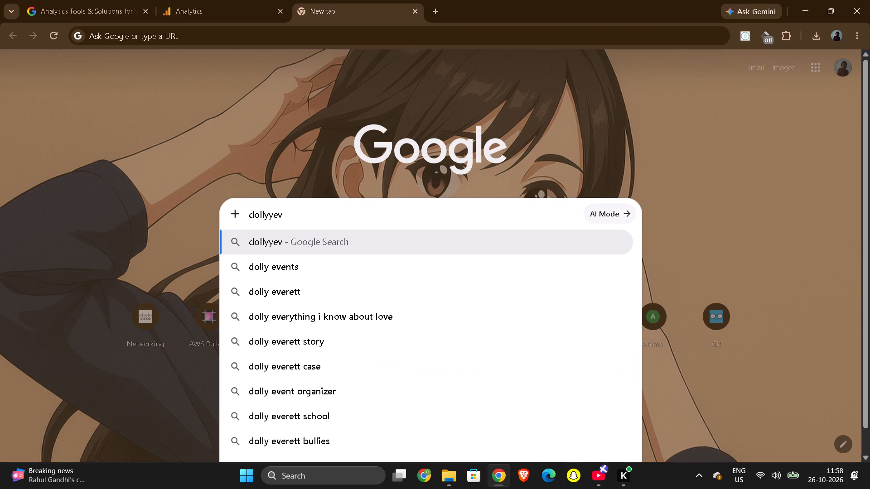
key("BackSpace")
key("BackSpace")
type("dv")
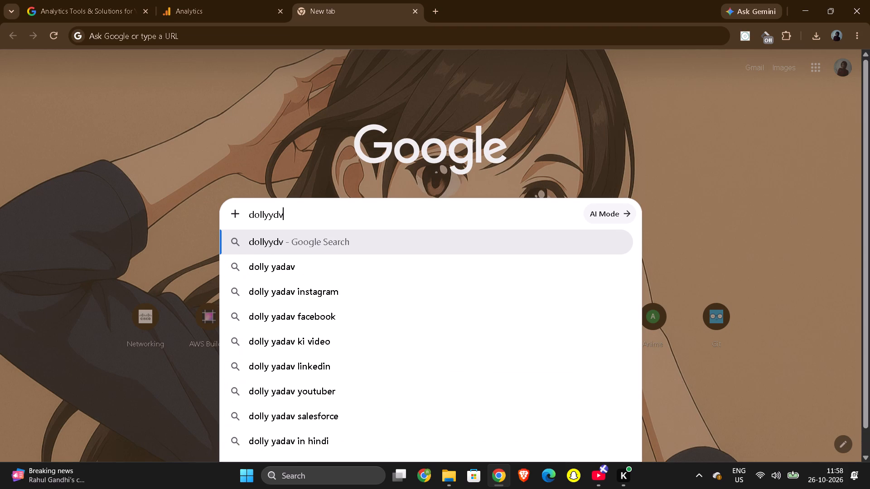
key("period")
type("runs")
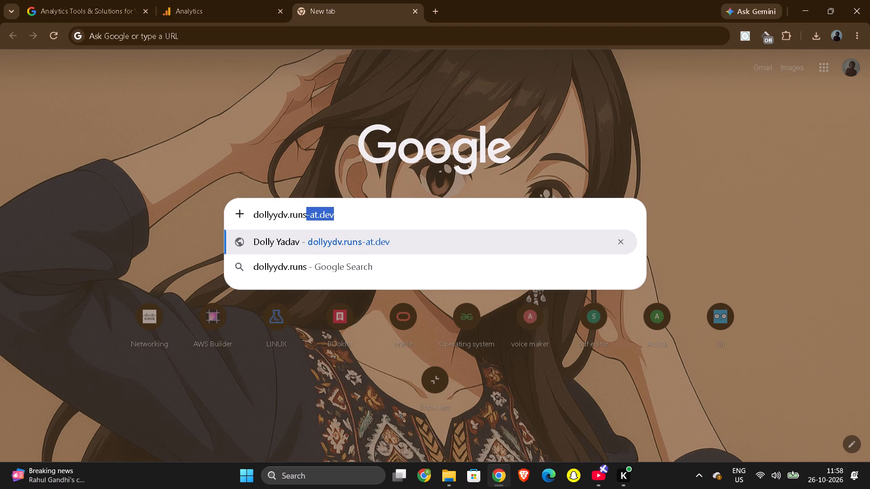
key("Down")
key("Up")
key("Return")
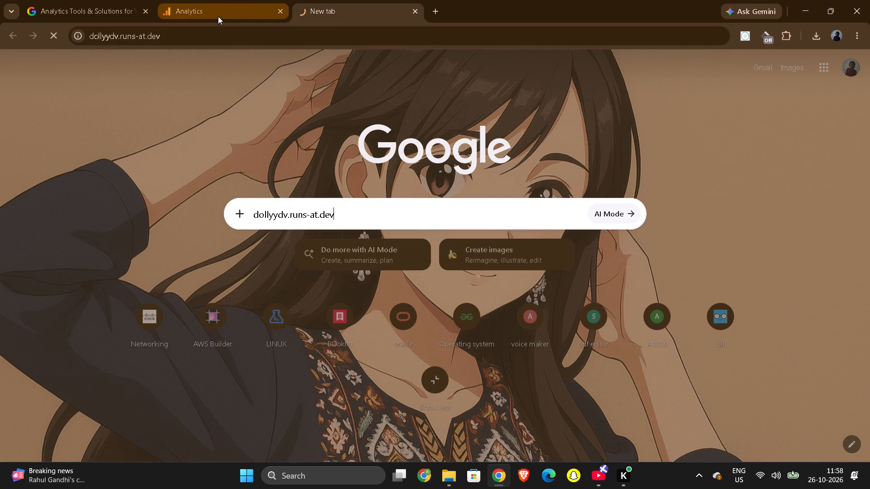
left_click_drag(309, 36, 308, 36)
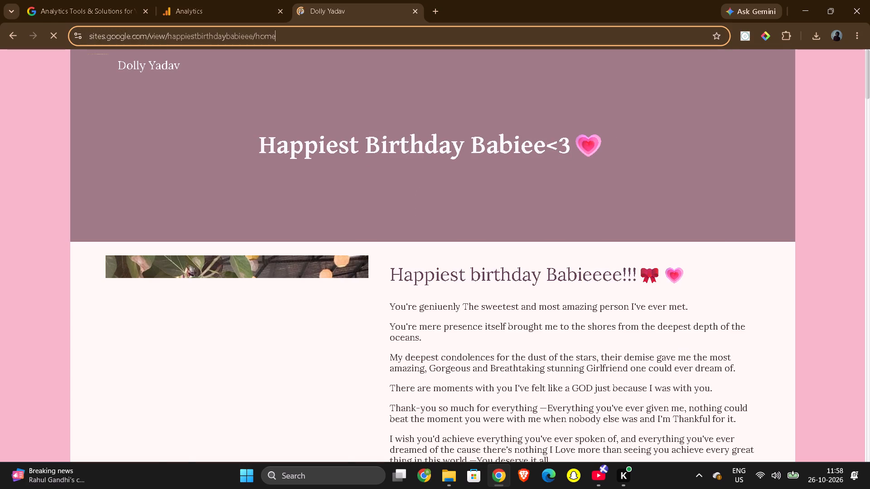
left_click_drag(308, 36, 79, 22)
right_click(119, 34)
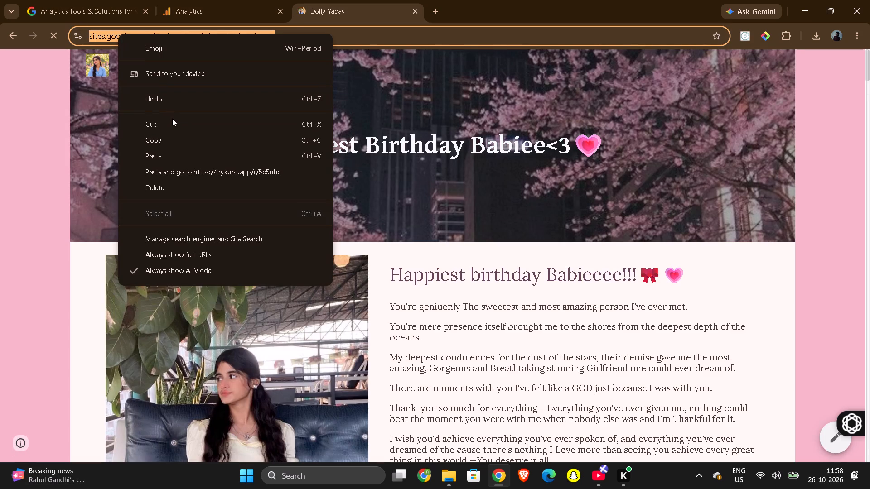
left_click(170, 137)
left_click(204, 0)
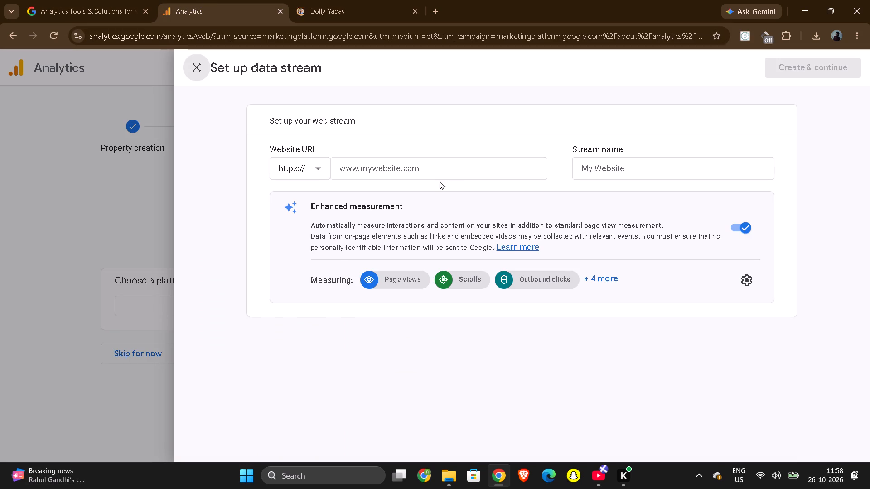
left_click(434, 170)
right_click(434, 170)
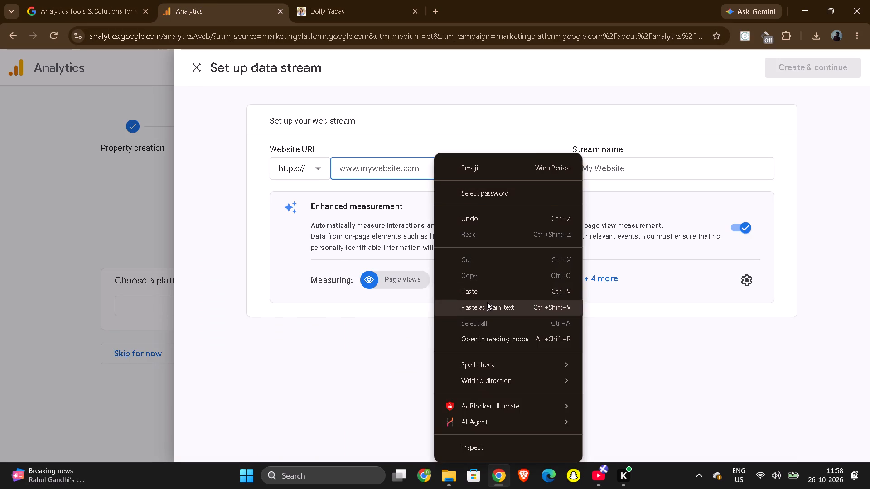
left_click(488, 296)
left_click(606, 158)
left_click(608, 173)
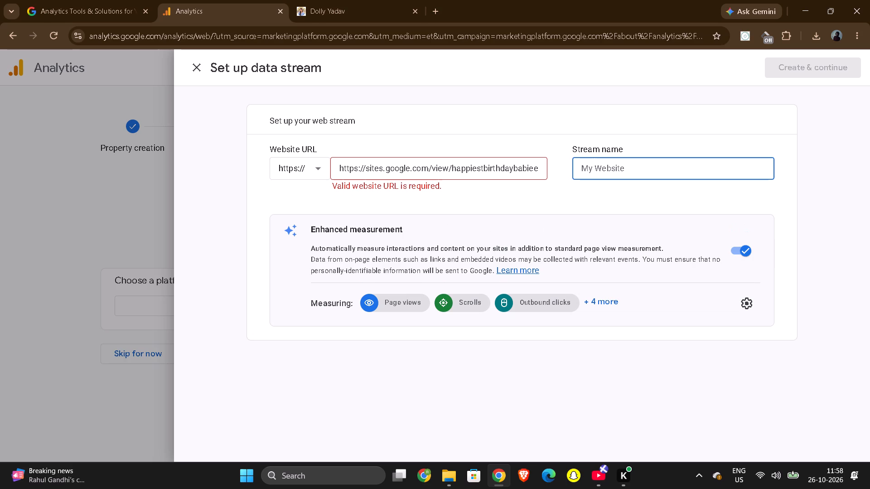
scroll(432, 170, "up", 2)
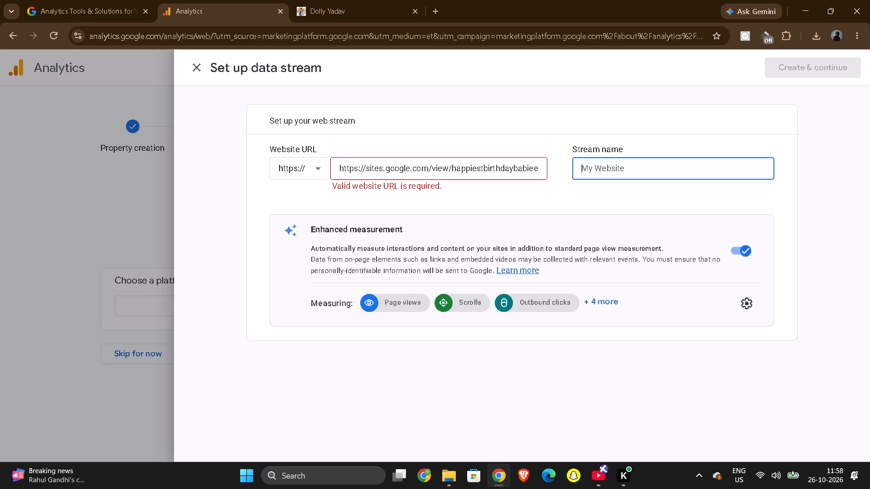
left_click_drag(365, 166, 335, 163)
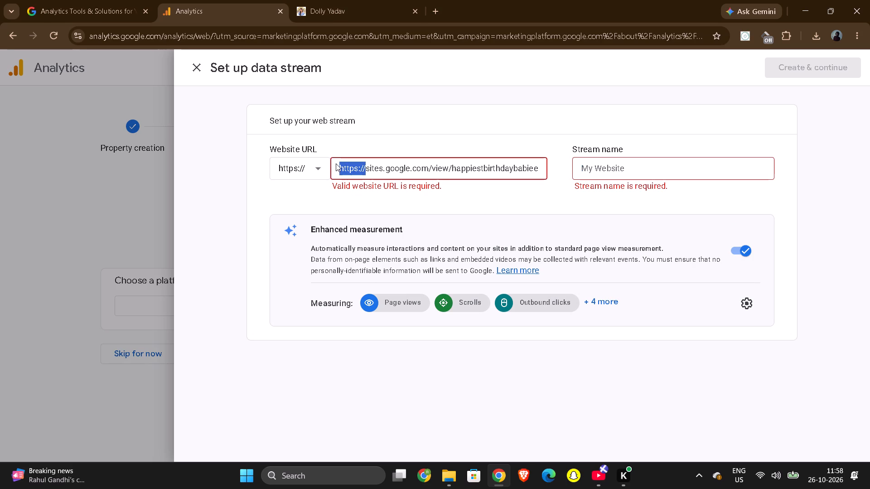
key("BackSpace")
Name the web stream website and create it.
left_click(627, 163)
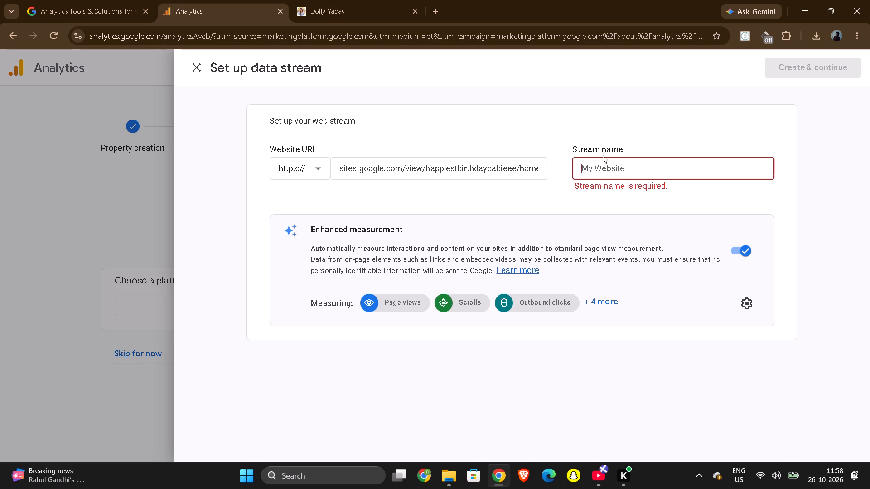
type("website")
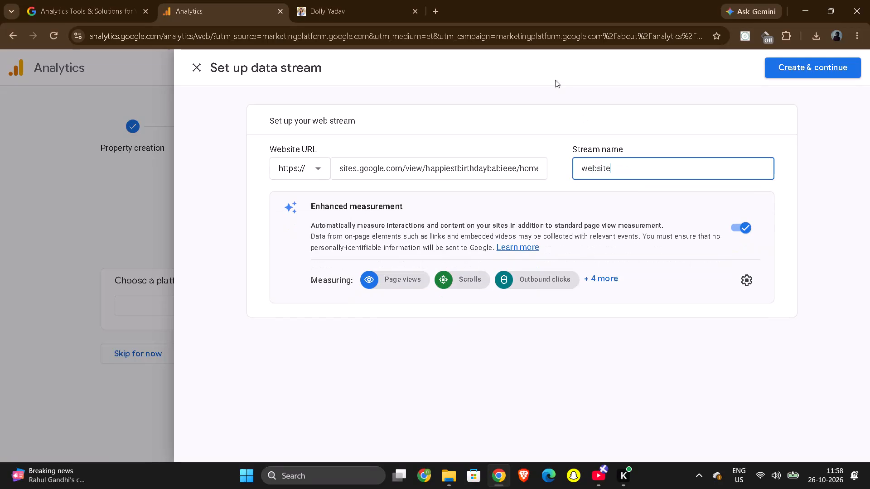
left_click(796, 67)
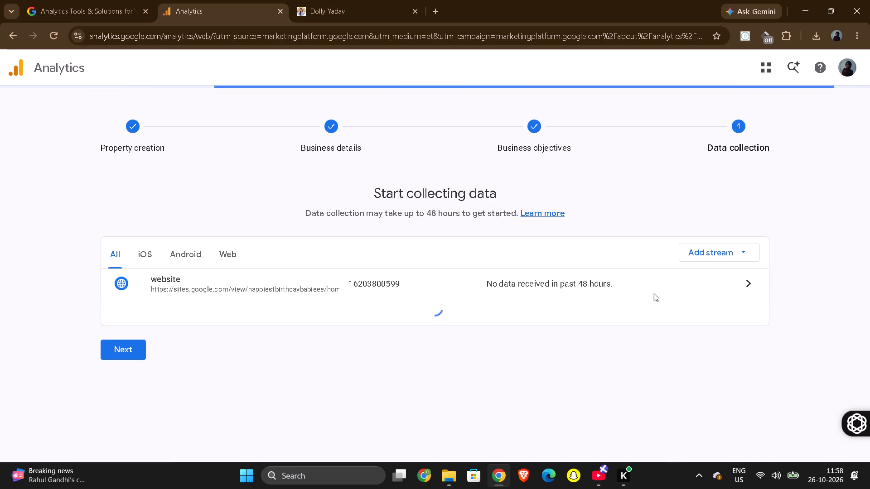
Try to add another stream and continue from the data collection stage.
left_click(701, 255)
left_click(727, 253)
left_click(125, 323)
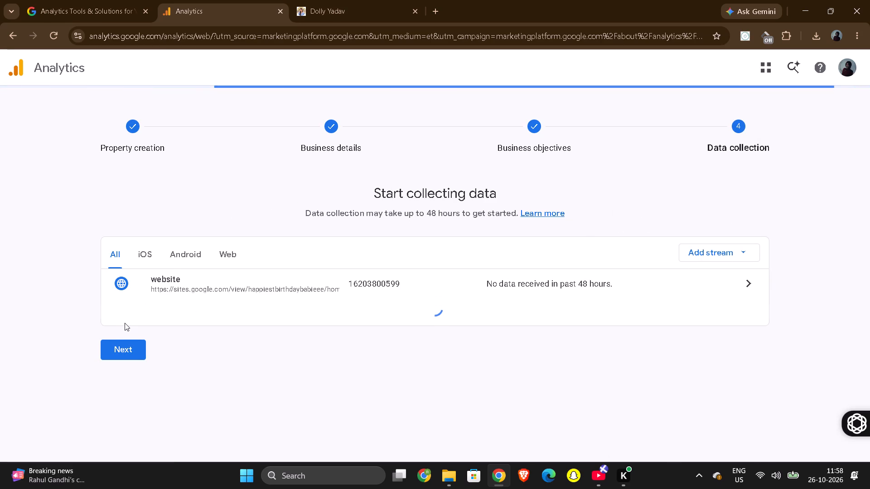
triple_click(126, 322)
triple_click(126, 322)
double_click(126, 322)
Close the browser tab with the Google Sites website and return to Analytics.
left_click(348, 0)
left_click(417, 13)
left_click(237, 6)
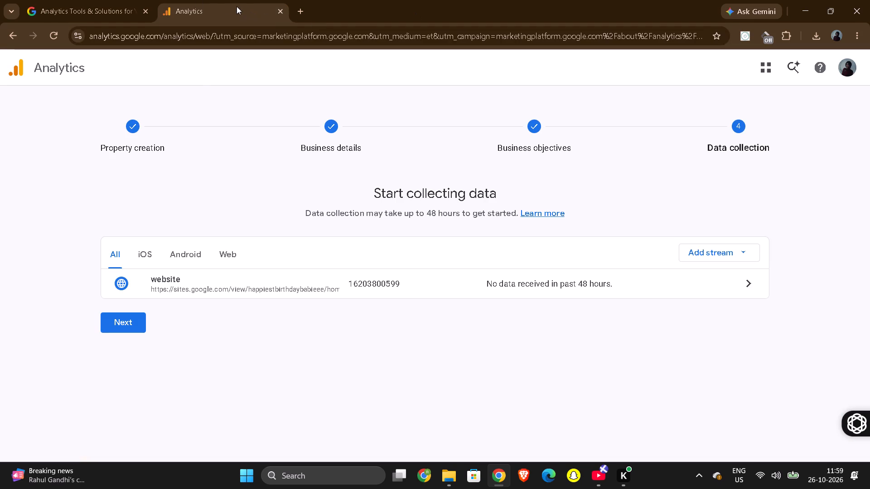
Reload Analytics and exit the property creation form to Admin, discarding its selections.
left_click(47, 39)
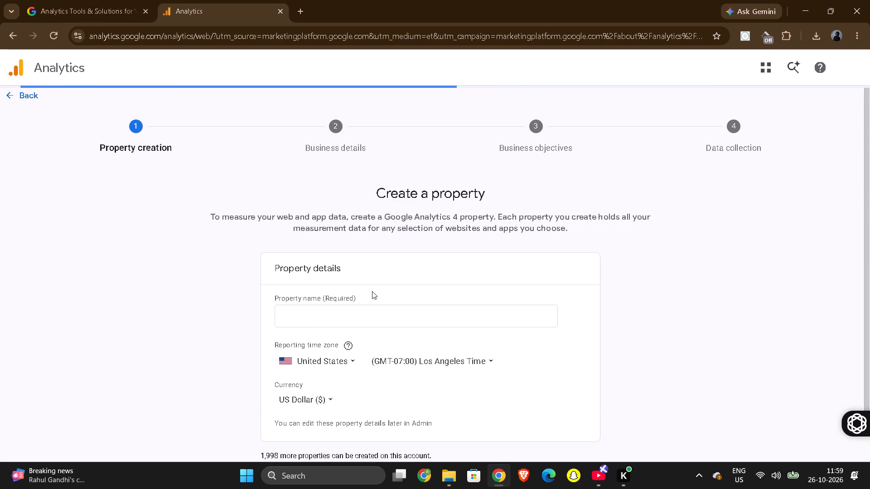
left_click(46, 67)
double_click(9, 67)
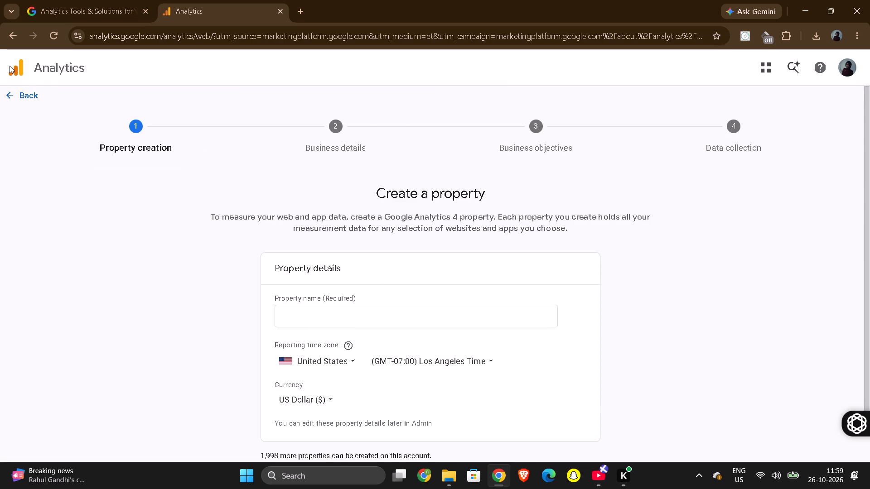
left_click(22, 95)
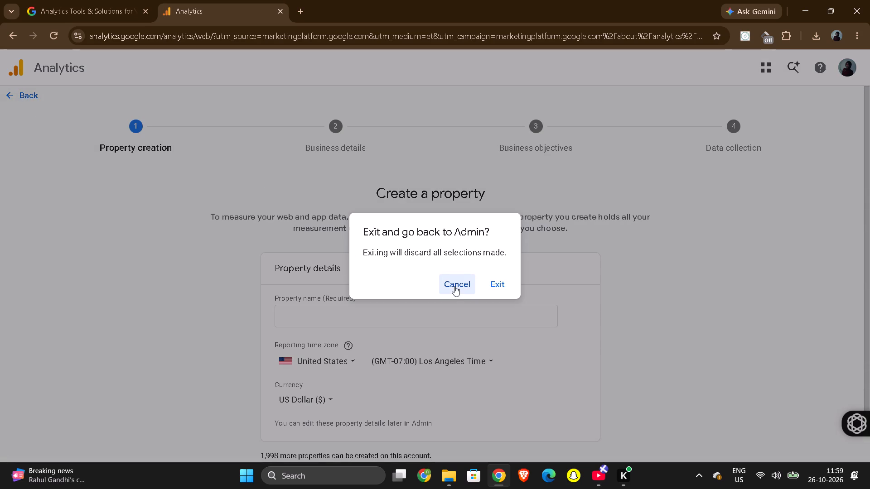
left_click(501, 286)
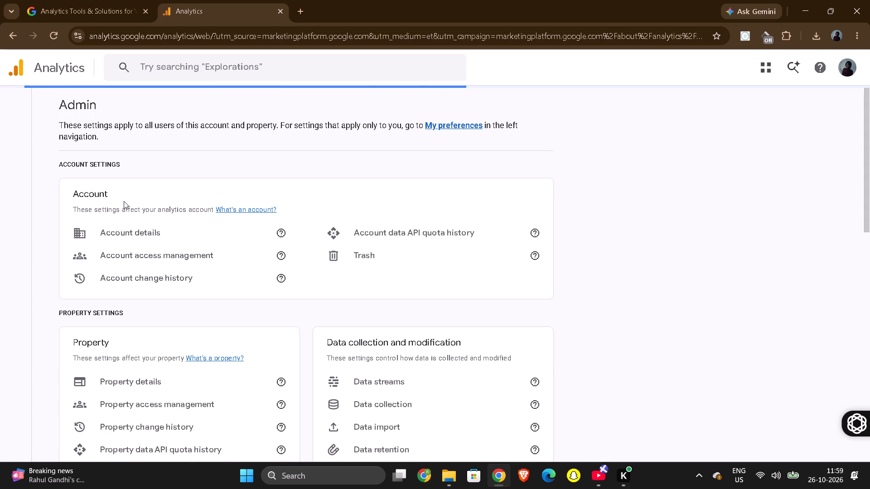
Look through the account settings, property settings and product links on the Admin page.
scroll(124, 201, "down", 3)
scroll(123, 204, "up", 15)
scroll(125, 217, "down", 3)
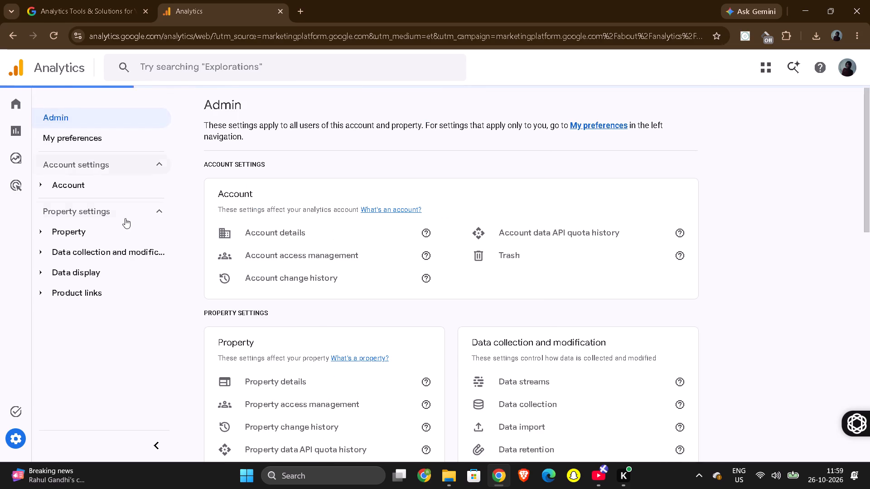
scroll(125, 218, "down", 1)
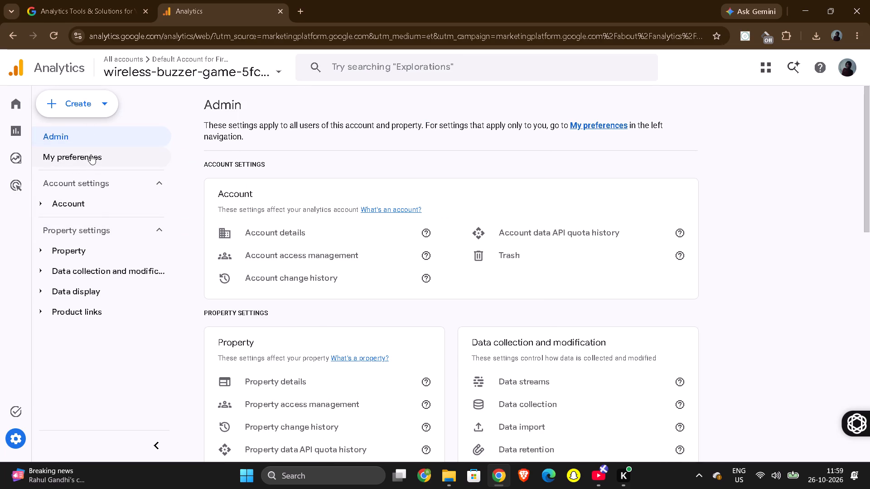
scroll(89, 251, "down", 17)
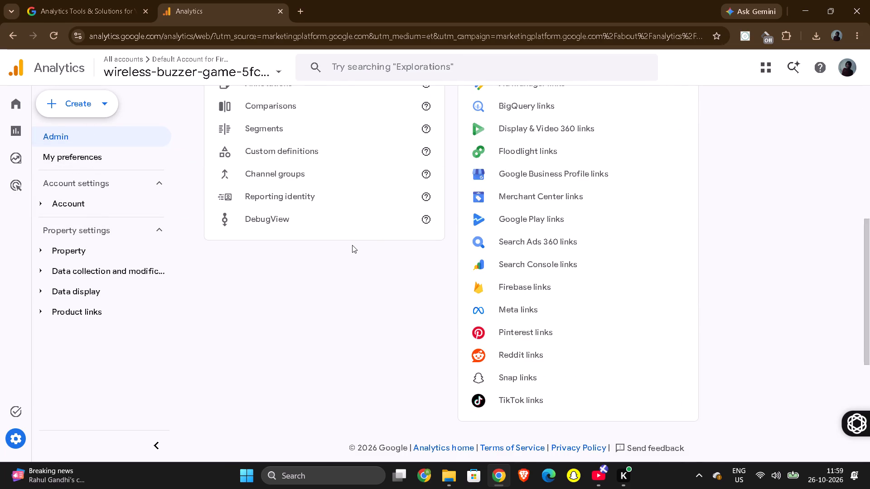
scroll(372, 253, "up", 14)
Browse the Home, Reports snapshot, Explorations and Advertising sections of the current property.
left_click(22, 109)
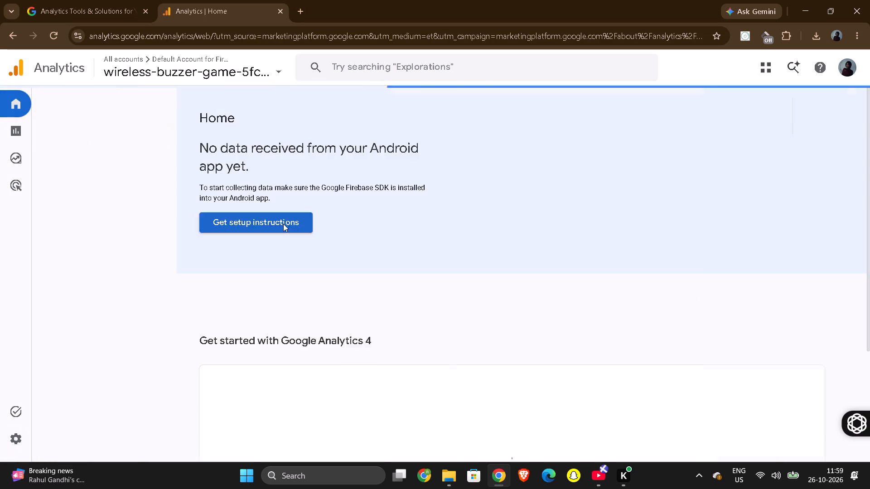
scroll(273, 264, "down", 13)
scroll(268, 273, "up", 10)
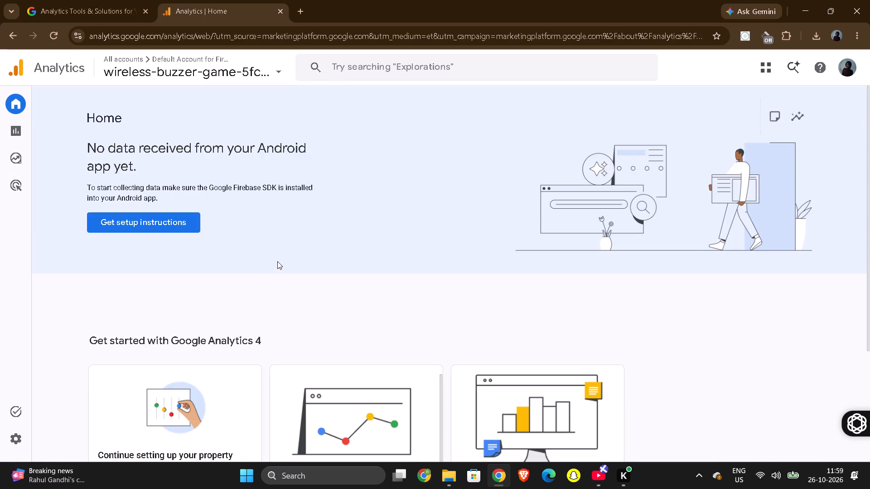
scroll(277, 261, "up", 3)
left_click(32, 131)
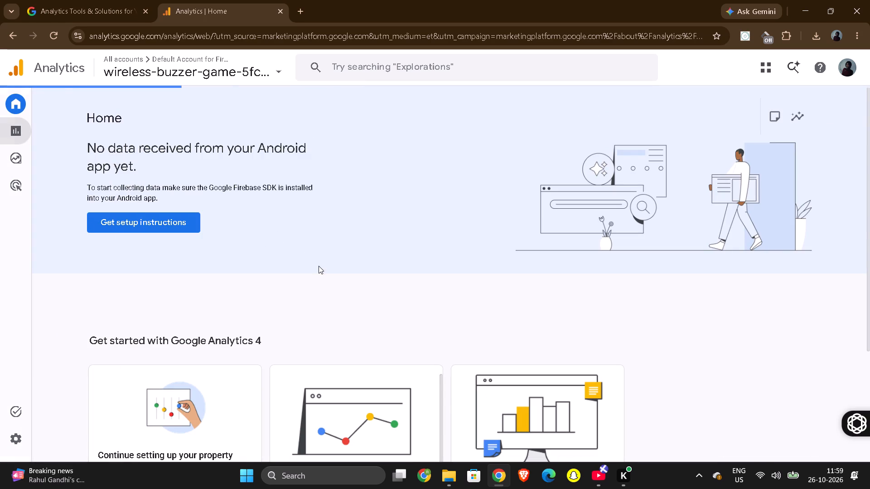
scroll(327, 261, "down", 1)
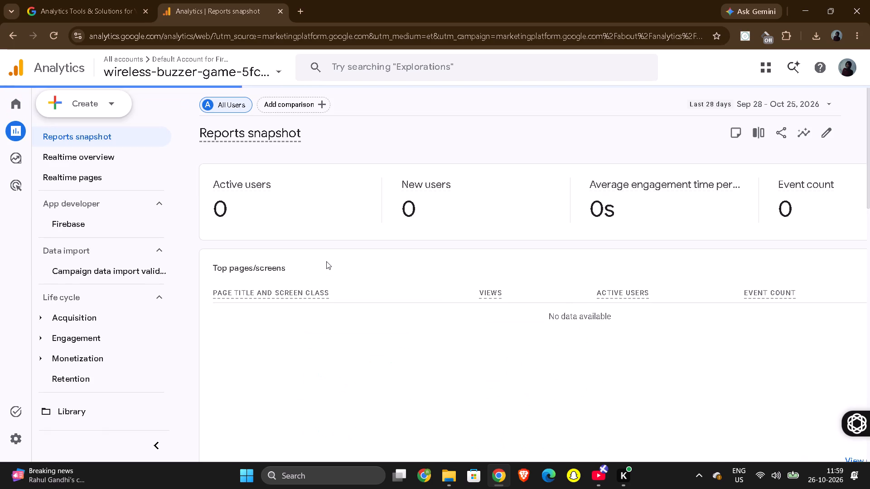
scroll(108, 302, "down", 6)
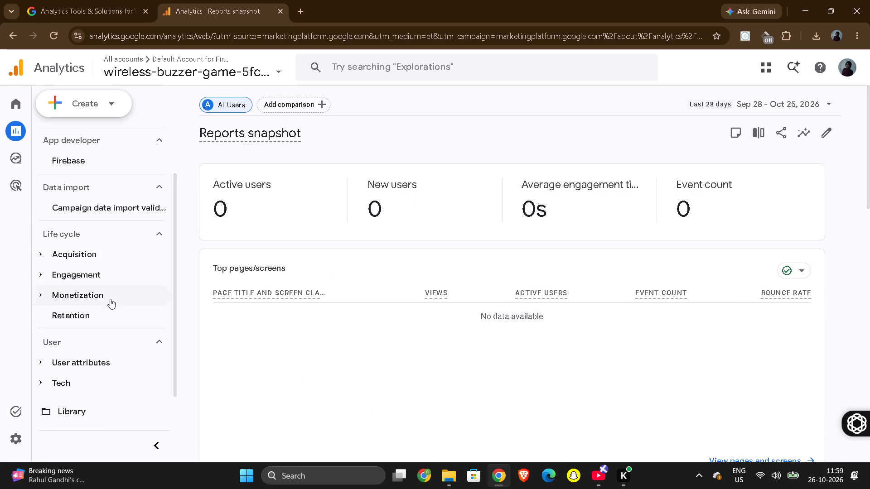
left_click(11, 158)
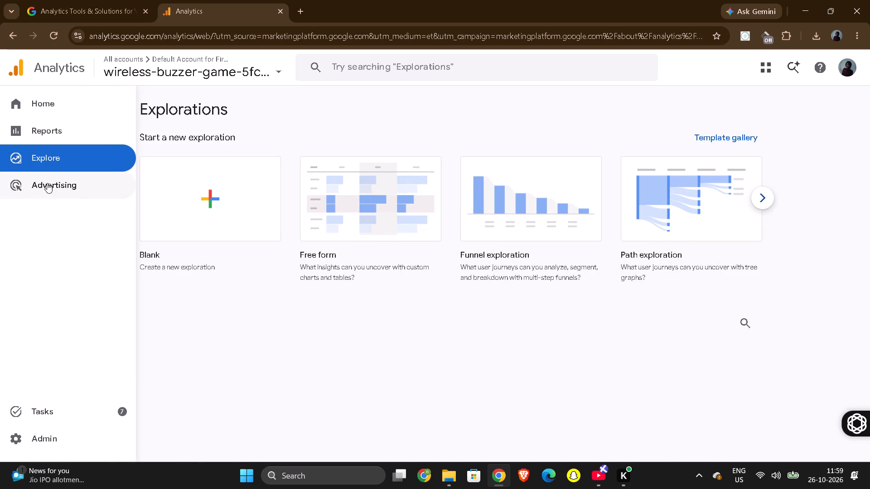
left_click(48, 185)
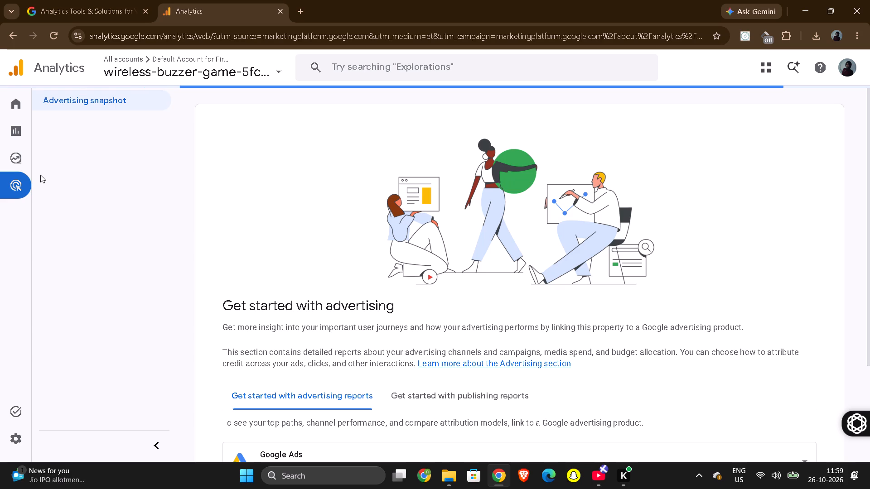
Revisit the Home page and the Reports section of the current property.
left_click(21, 96)
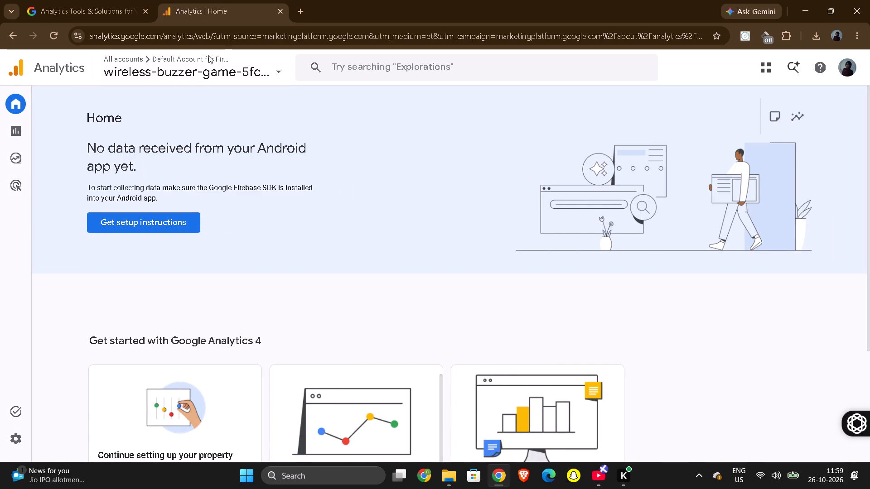
left_click(28, 131)
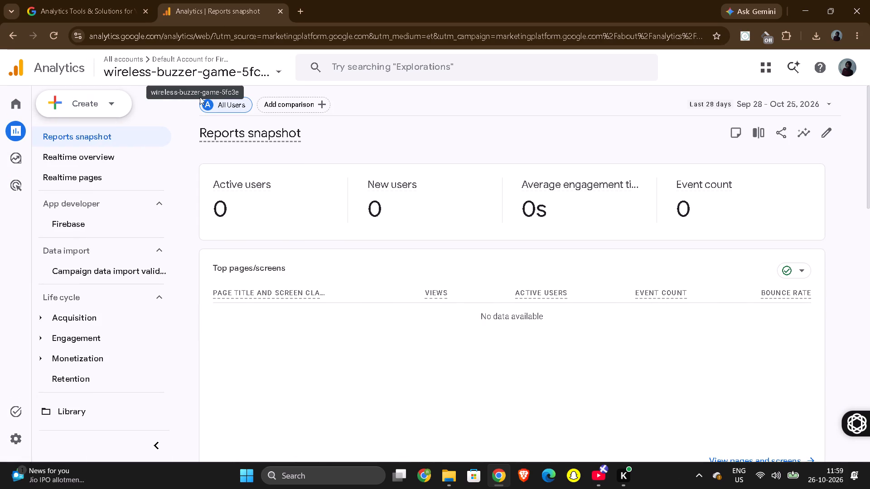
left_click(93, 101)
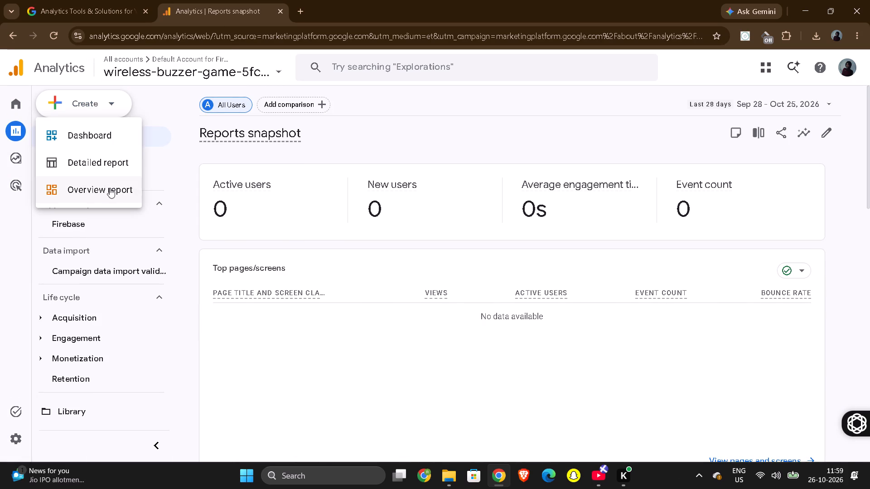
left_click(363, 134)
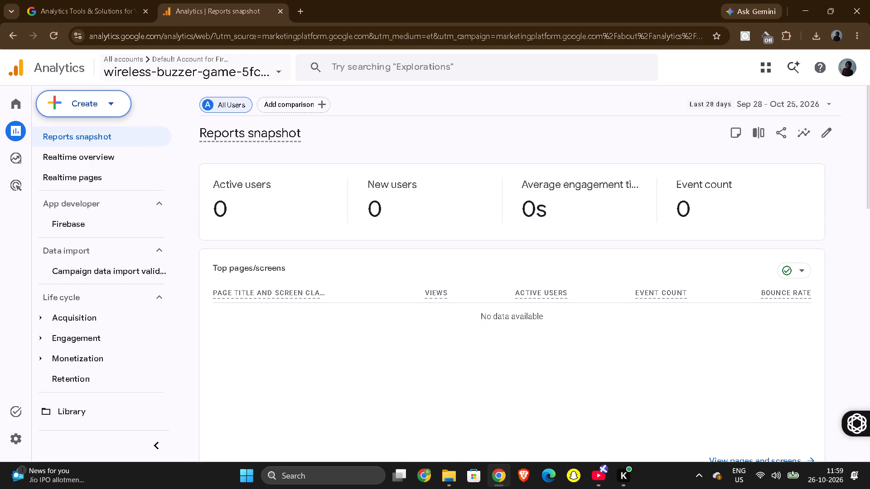
Go to Home, open the Wireless Buzzer Game app stream details, and close them to reach the data streams list.
left_click(22, 105)
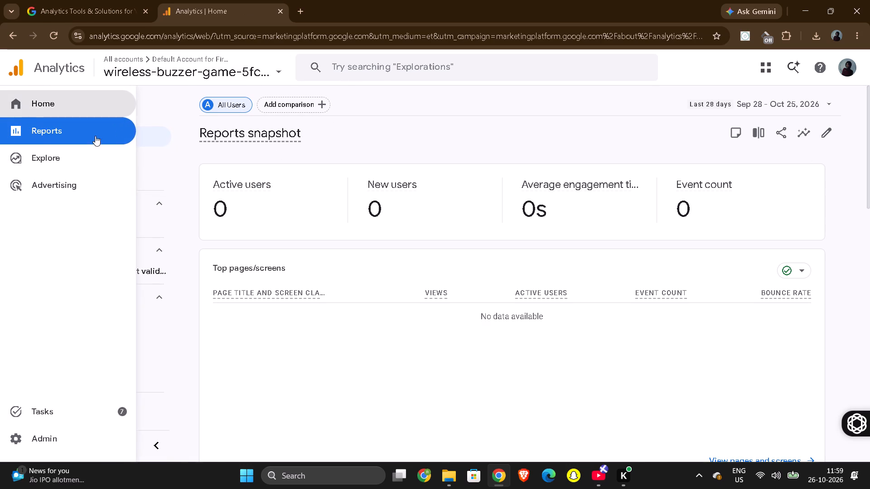
left_click(190, 217)
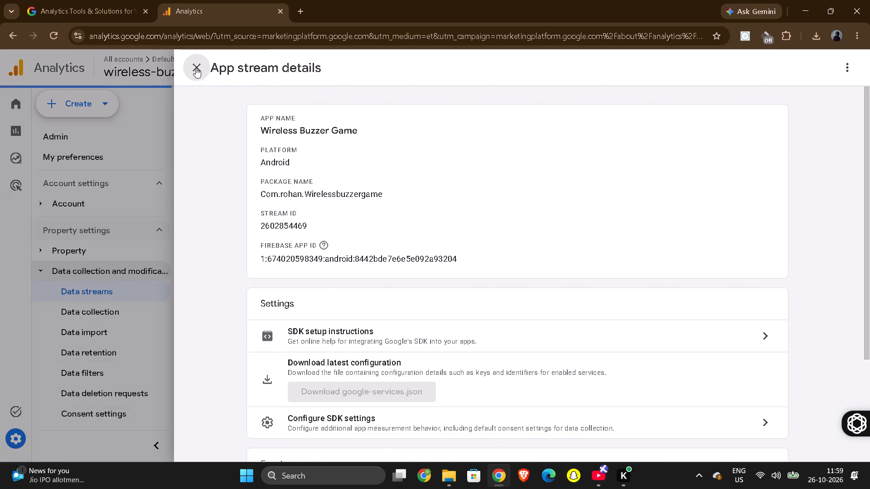
left_click(198, 68)
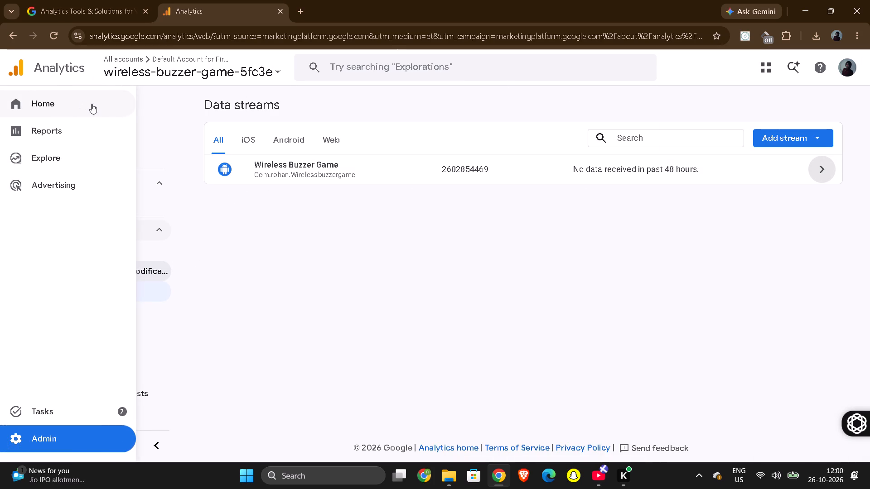
Start creating a new property and enter Property as its name.
left_click(109, 103)
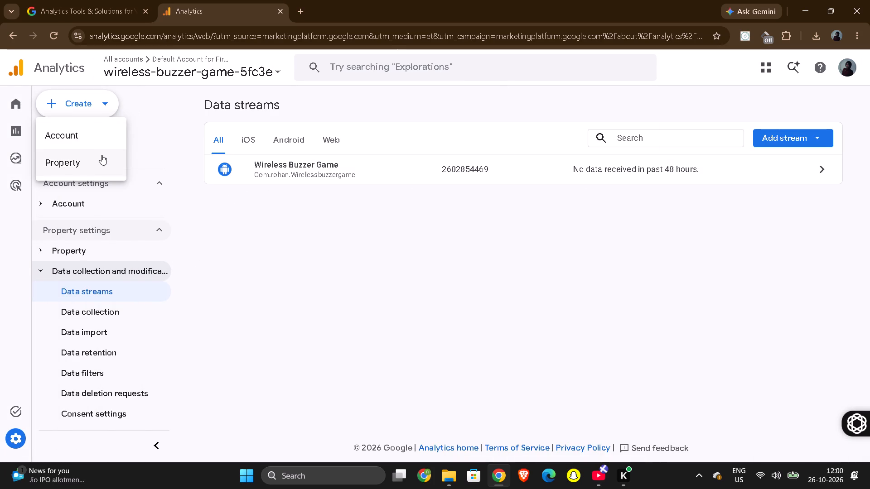
left_click(101, 156)
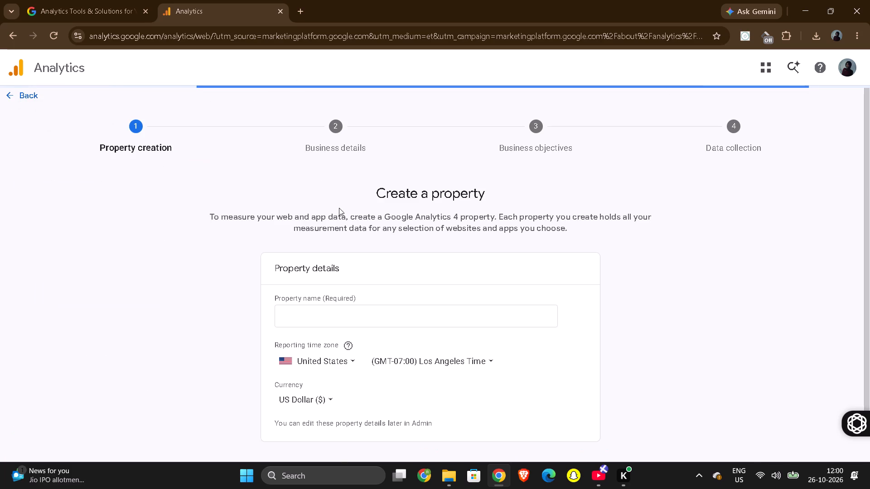
left_click(391, 313)
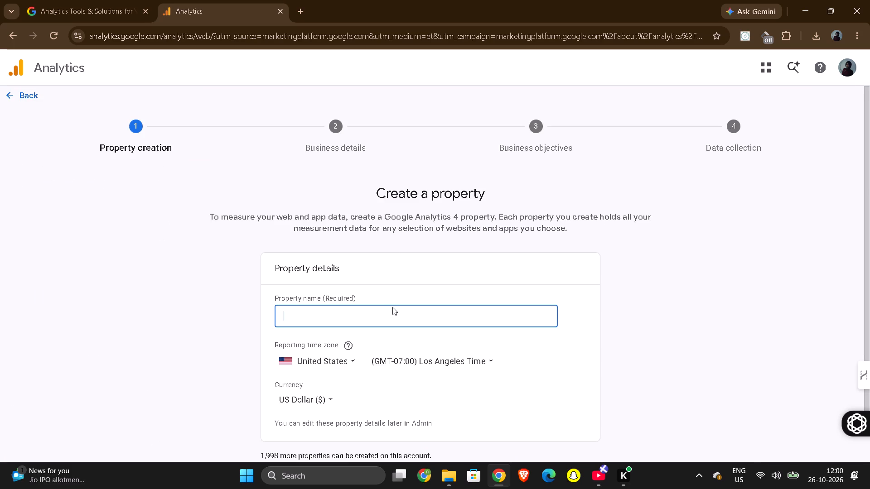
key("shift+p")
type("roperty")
Open the country choices for the new property's reporting time zone.
left_click(332, 361)
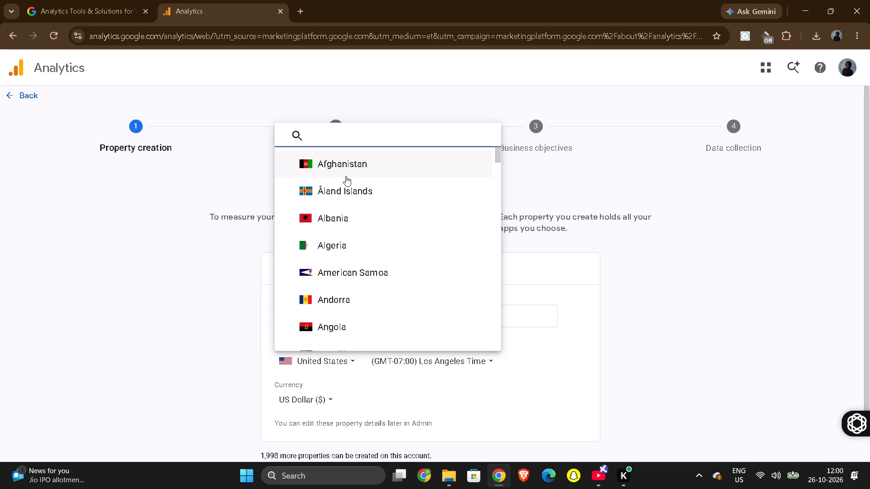
Set the new property's reporting time zone to India and its currency to Indian Rupee, and continue to the business details.
type("india")
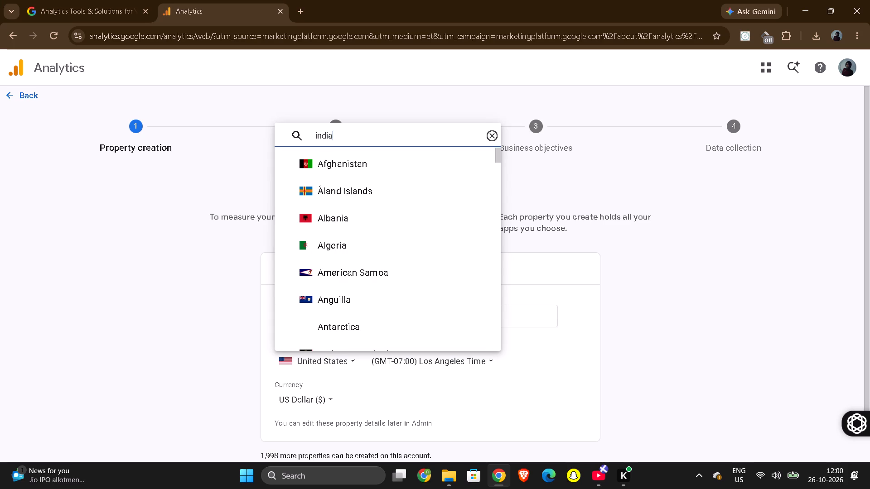
left_click(367, 336)
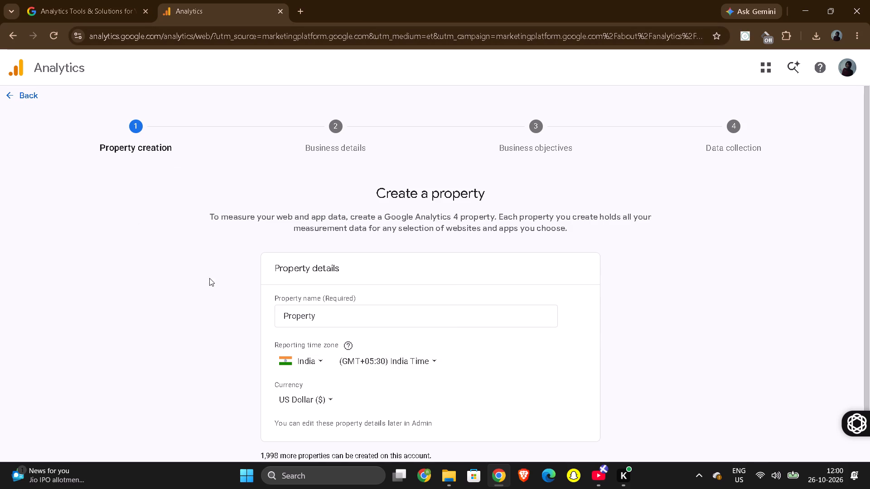
scroll(248, 277, "down", 4)
left_click(303, 350)
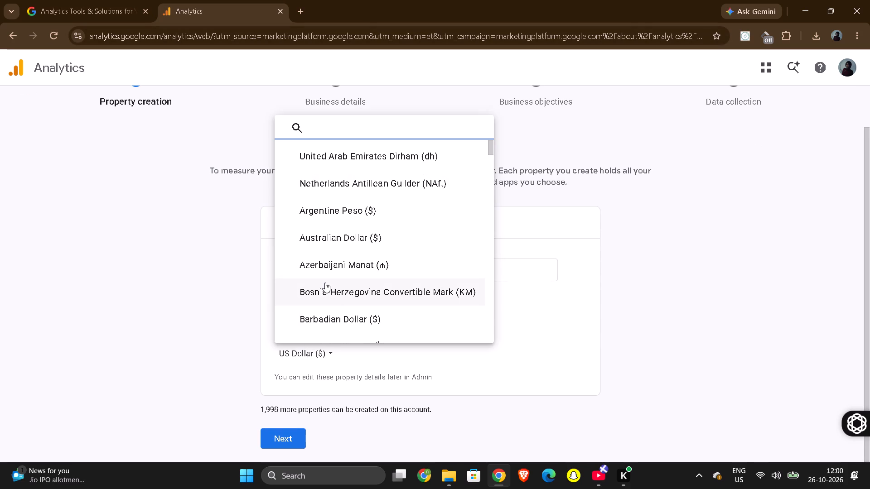
type("indi")
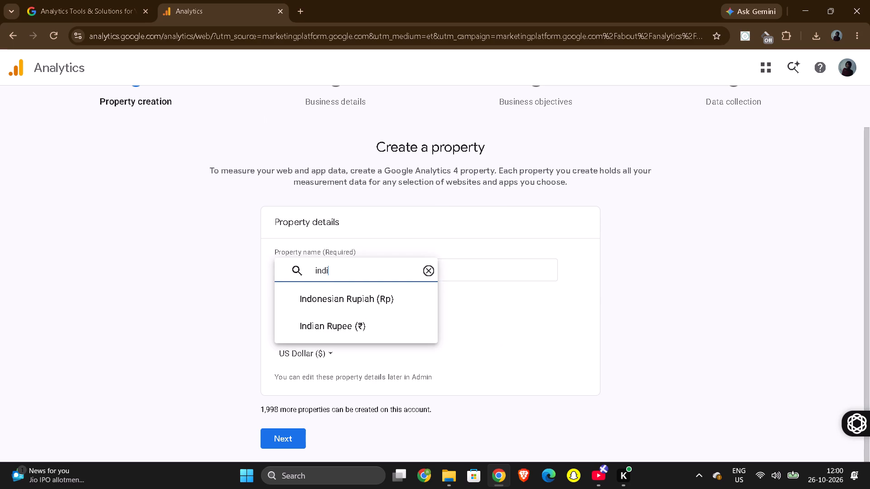
left_click(360, 333)
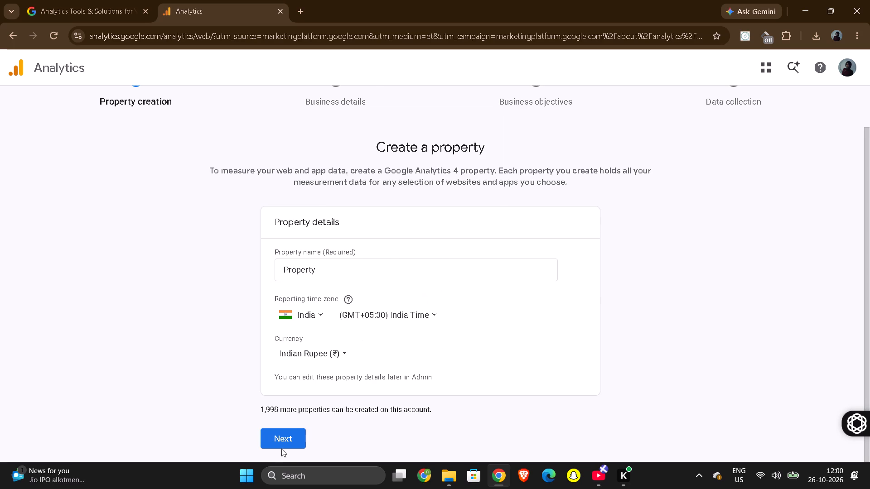
left_click(288, 440)
Describe the business as Small, 1 to 10 employees, in the Other Business Activity category, and continue to the objectives.
left_click(290, 347)
scroll(348, 316, "down", 1)
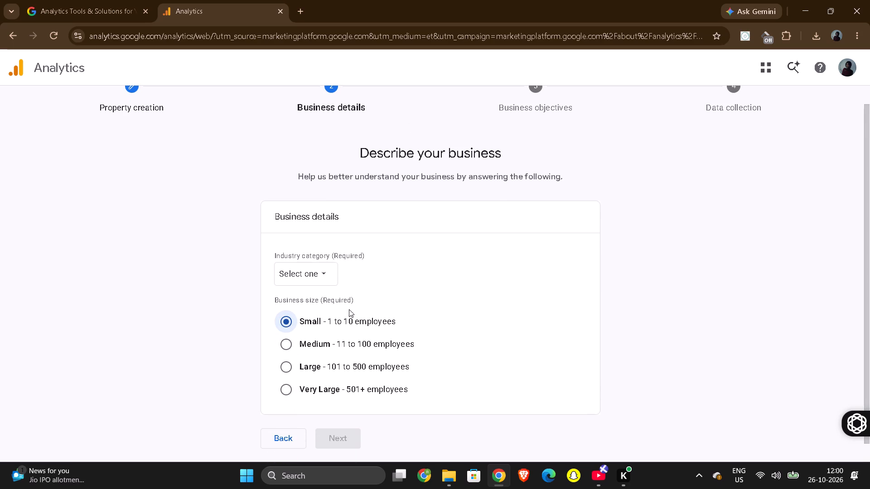
left_click(314, 274)
scroll(340, 249, "down", 10)
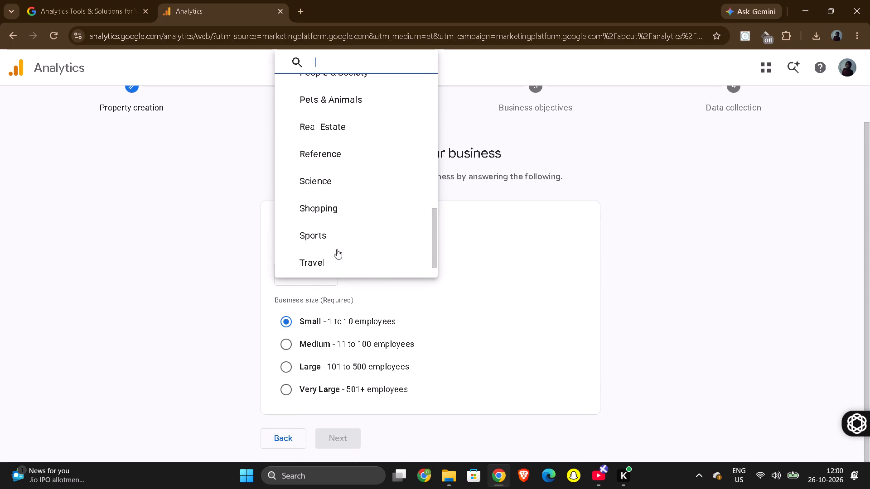
scroll(337, 249, "down", 6)
left_click(342, 264)
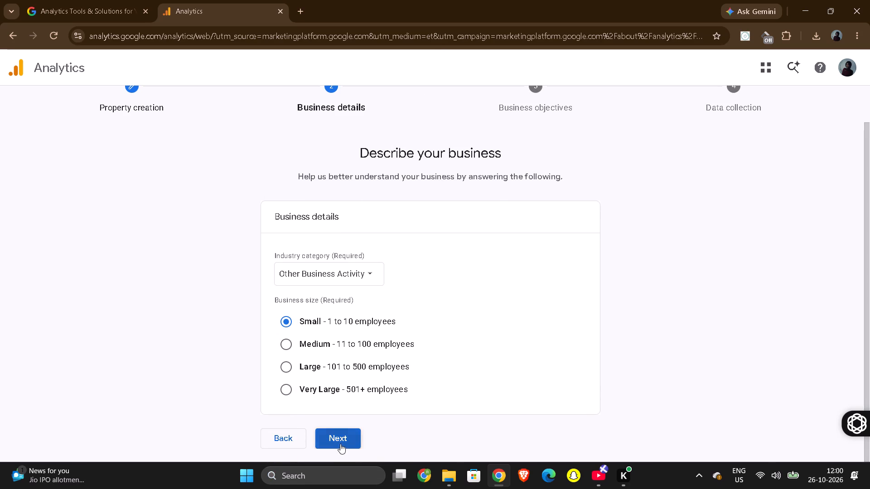
left_click(340, 444)
Choose View user engagement & retention as the business objective and create the property.
scroll(521, 311, "down", 4)
left_click(520, 337)
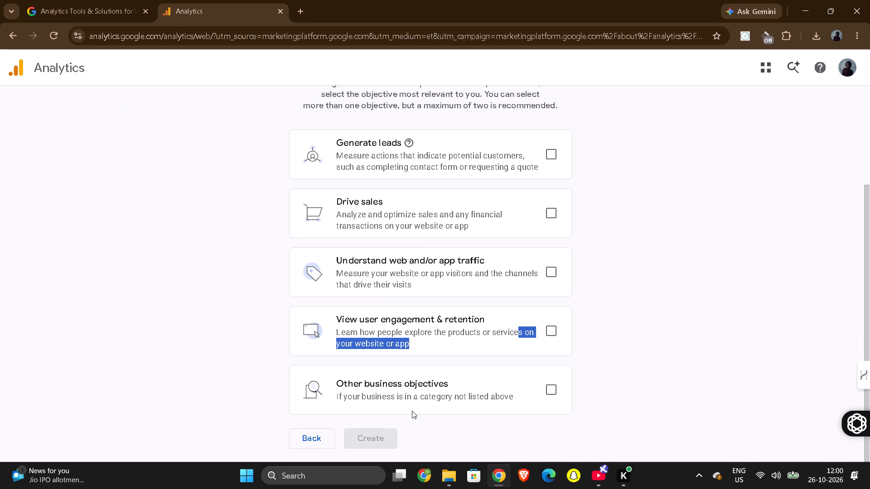
left_click(563, 329)
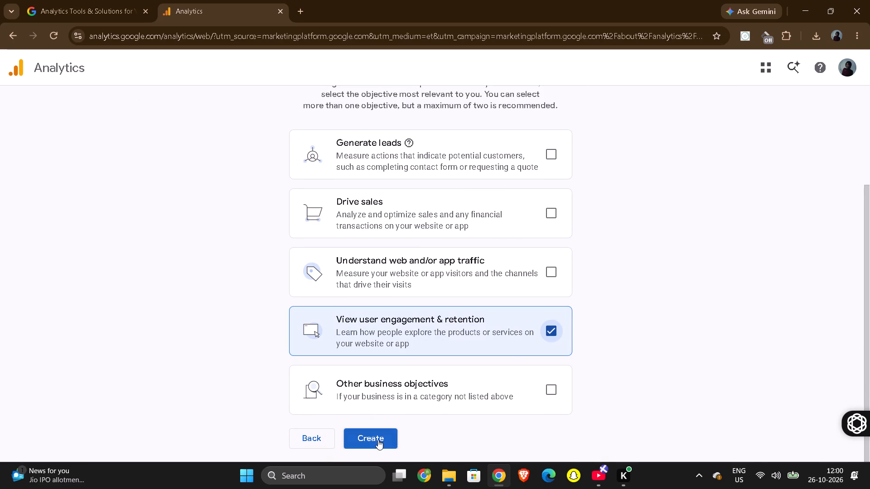
left_click(378, 440)
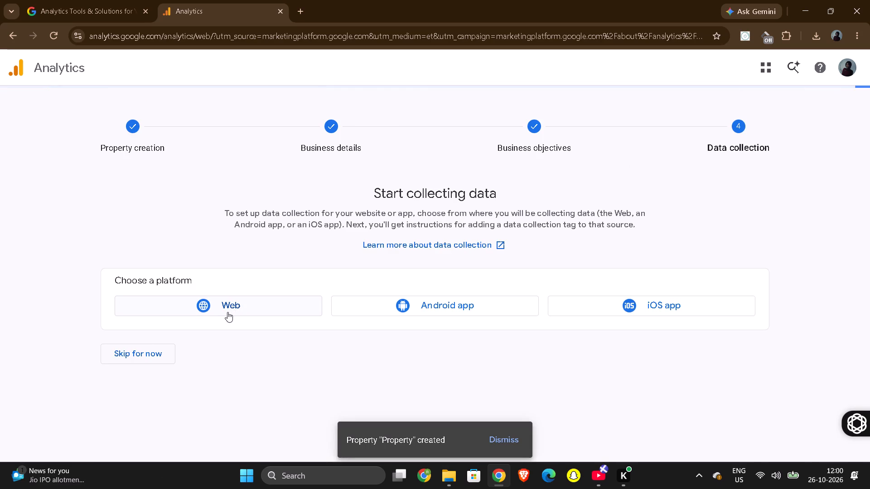
left_click(201, 308)
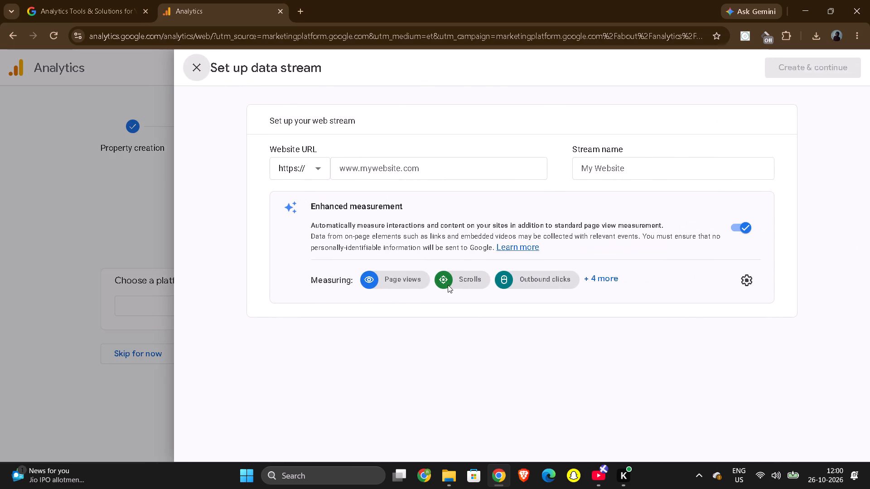
right_click(362, 172)
left_click(407, 296)
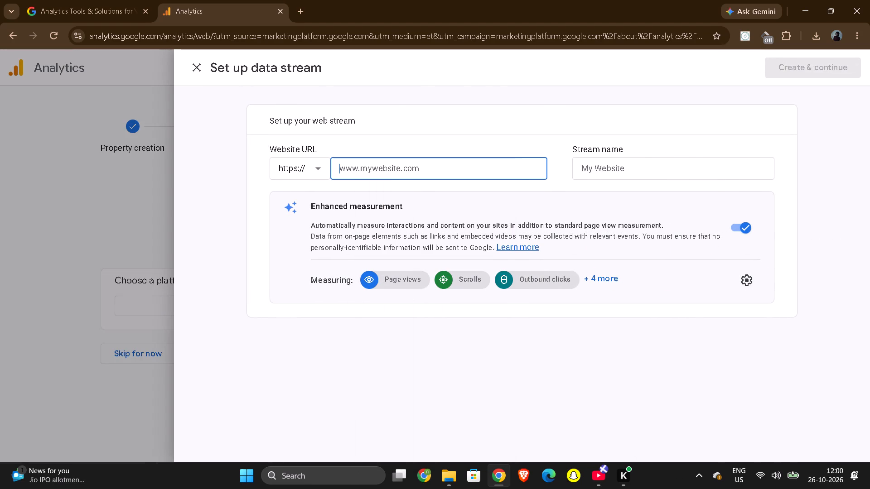
left_click(347, 168)
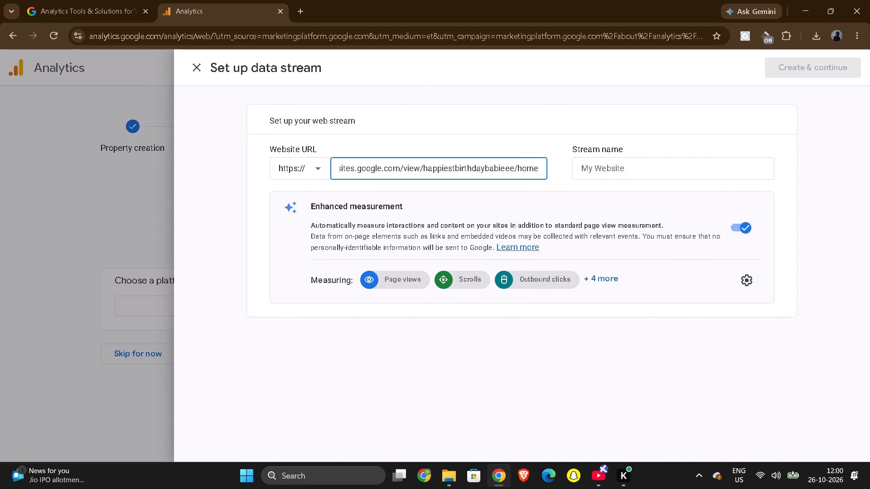
key("Left")
key("Left")
key("Left")
key("Left")
key("Left")
key("Left")
key("Left")
key("Left")
key("Left")
key("Left")
key("Right")
key("Right")
key("Right")
key("Right")
key("Right")
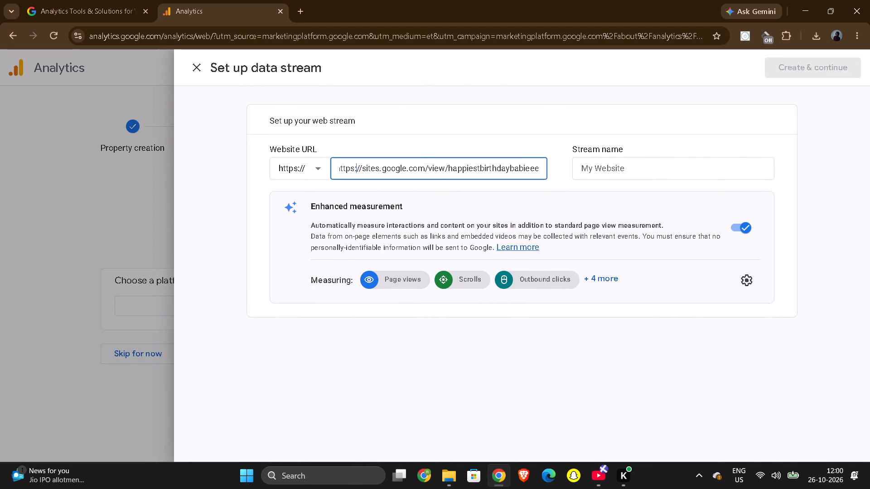
key("Right")
key("Right")
key("BackSpace")
key("BackSpace")
key("BackSpace")
key("BackSpace")
key("BackSpace")
key("BackSpace")
key("BackSpace")
key("BackSpace")
key("BackSpace")
key("BackSpace")
key("BackSpace")
key("BackSpace")
key("BackSpace")
key("BackSpace")
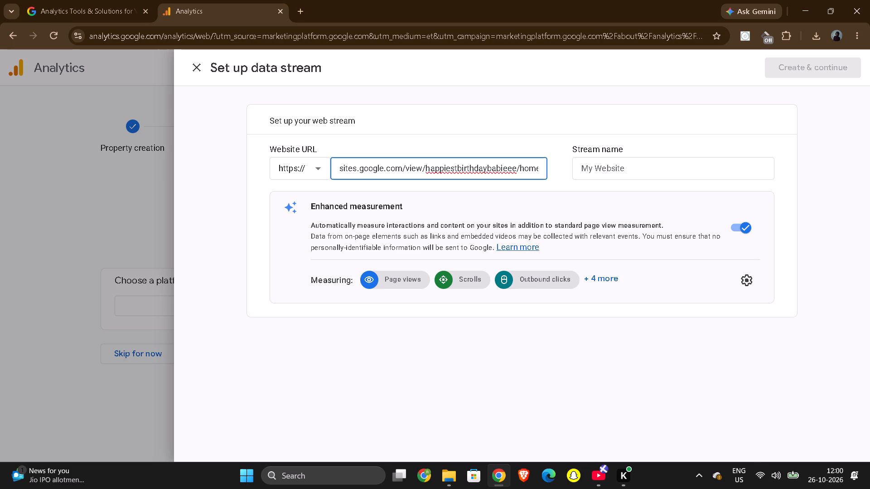
Name the web stream god and create it.
left_click(657, 168)
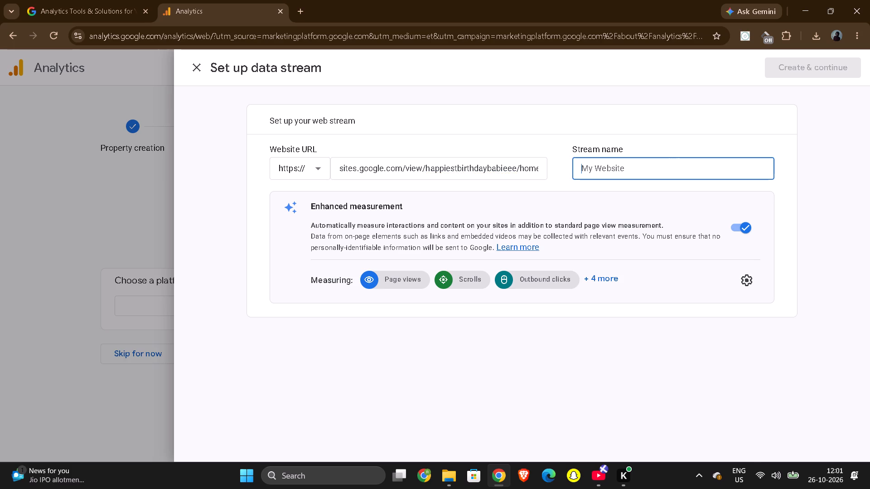
type("god")
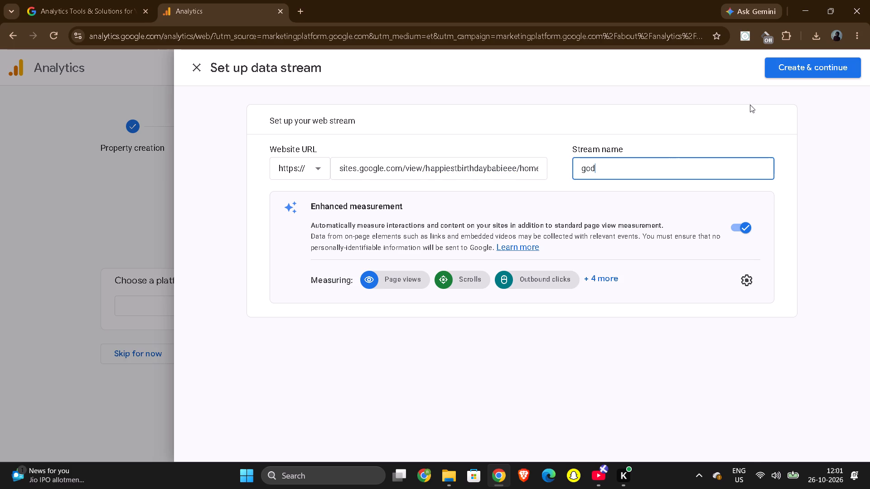
left_click(823, 75)
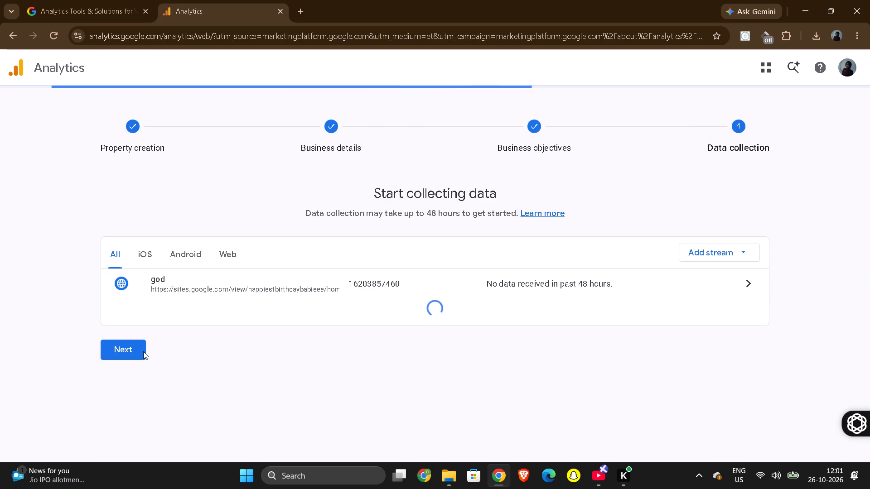
Review the Google tag setup instructions and copy the manual installation code snippet.
left_click(138, 324)
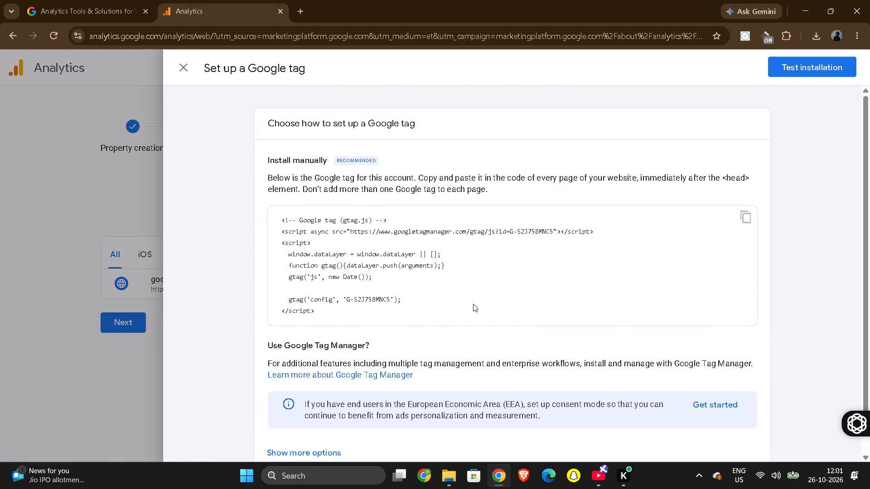
scroll(473, 304, "down", 4)
scroll(473, 304, "up", 1)
left_click(743, 220)
scroll(614, 255, "down", 2)
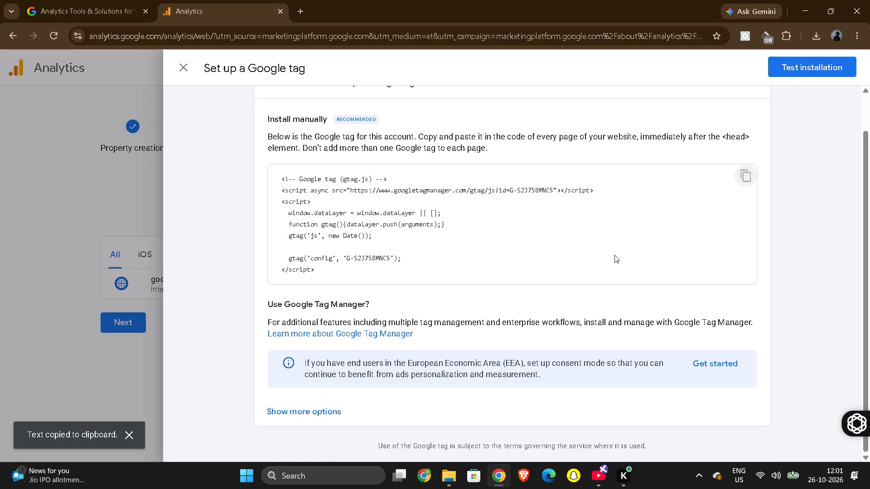
scroll(614, 255, "down", 2)
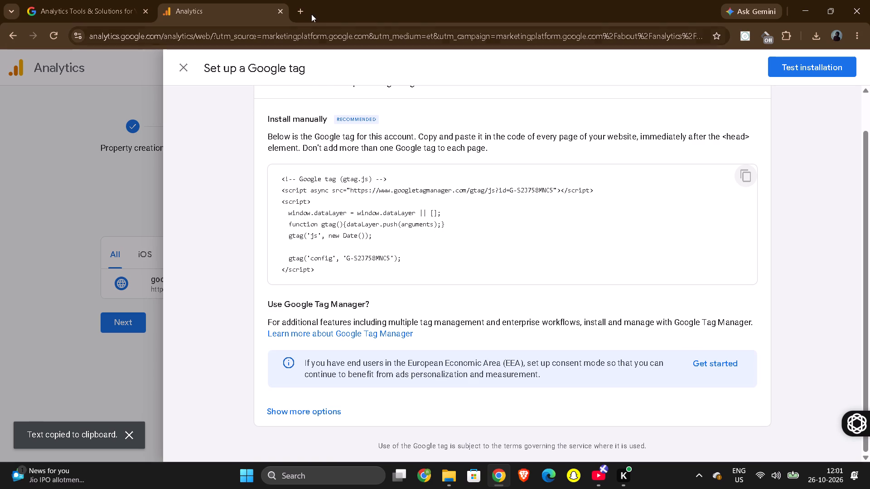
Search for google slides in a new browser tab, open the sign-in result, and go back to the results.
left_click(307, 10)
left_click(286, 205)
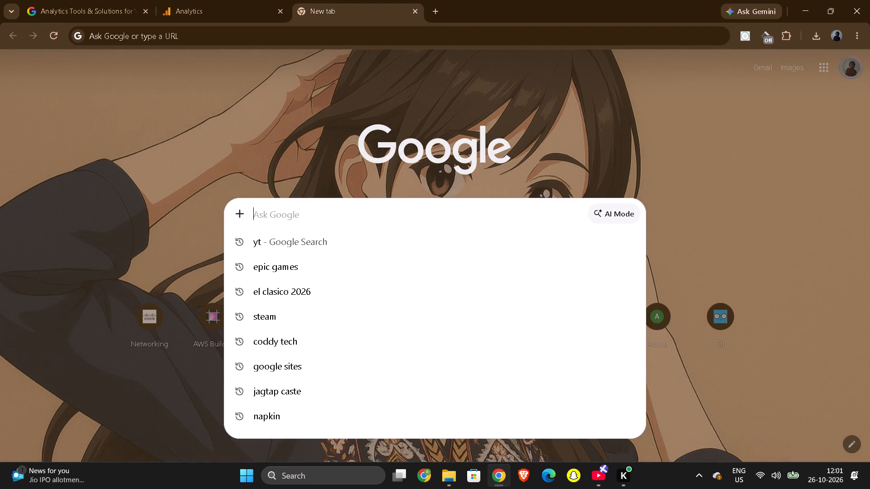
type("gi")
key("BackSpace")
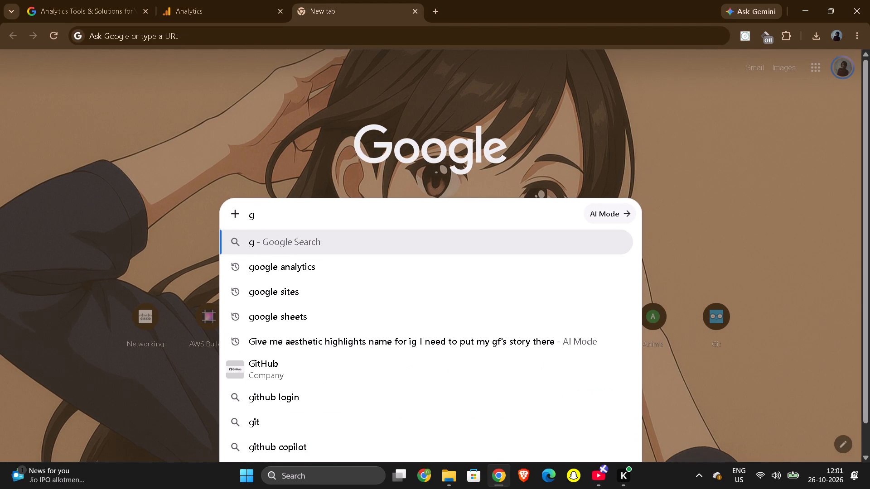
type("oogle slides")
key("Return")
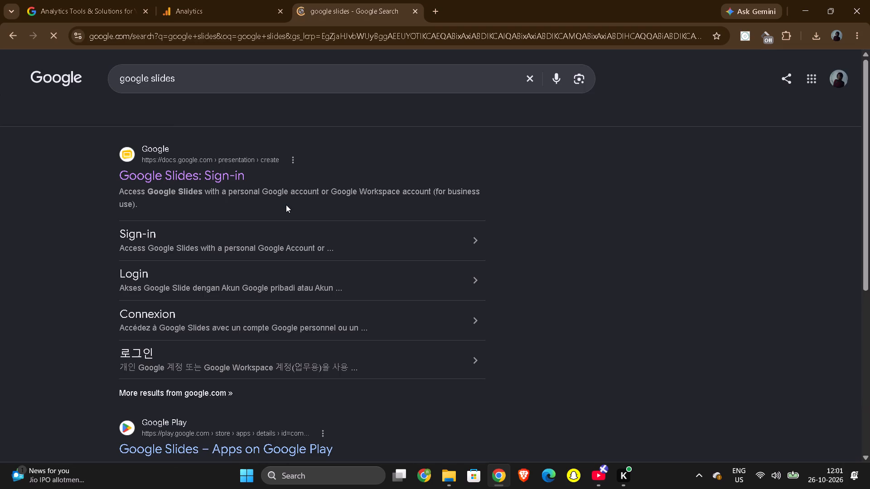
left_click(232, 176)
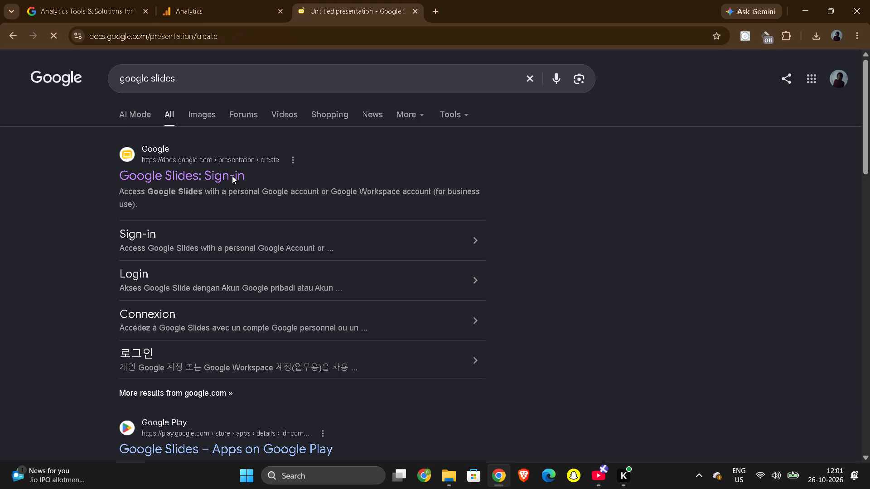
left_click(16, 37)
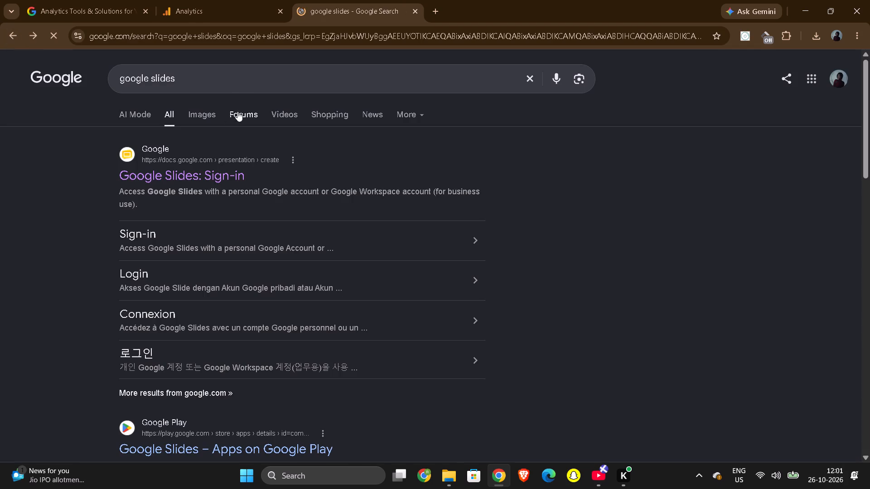
Change the web search to google sites and reach the Google Sites start page through the Free Website Builder result.
left_click_drag(230, 77, 157, 87)
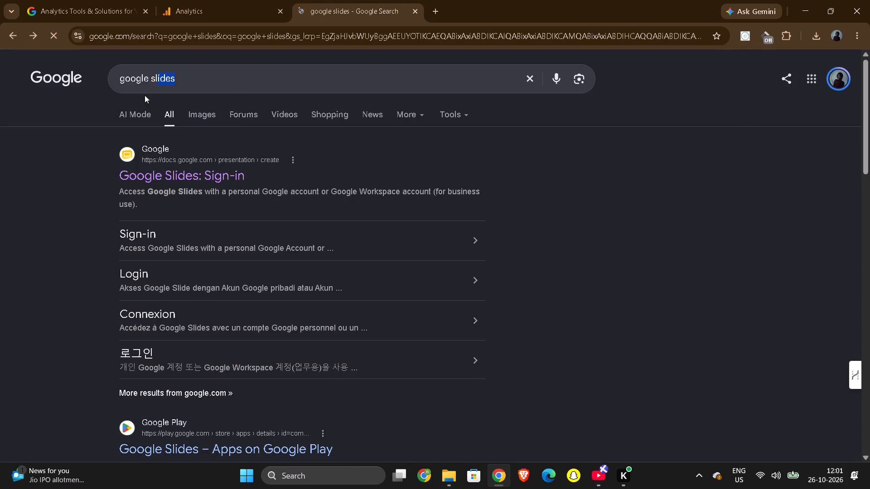
key("BackSpace")
key("BackSpace")
type("ites")
key("Return")
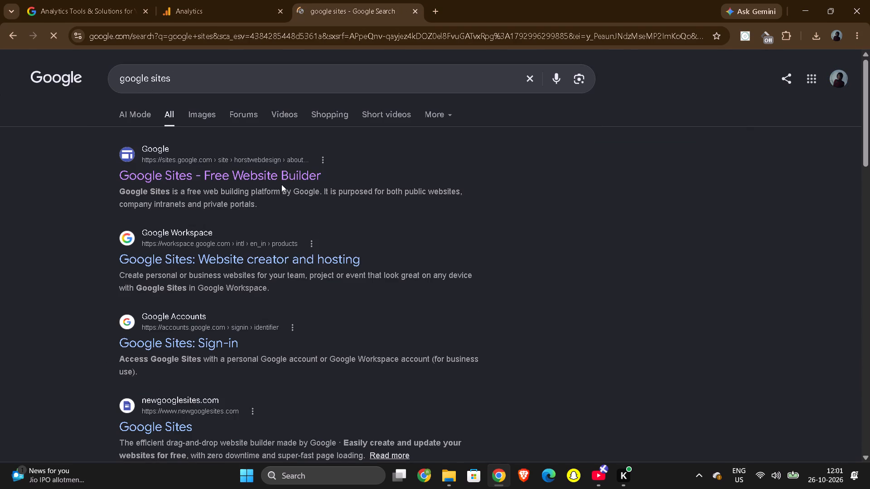
left_click(281, 179)
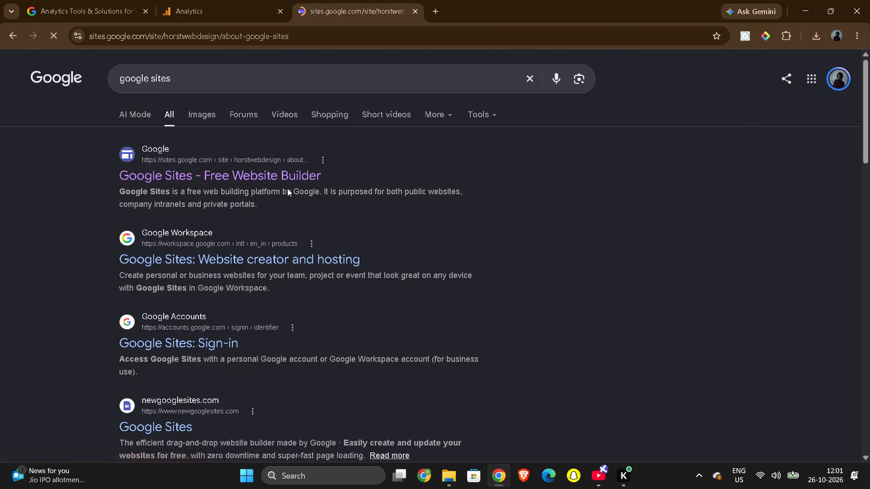
left_click(219, 315)
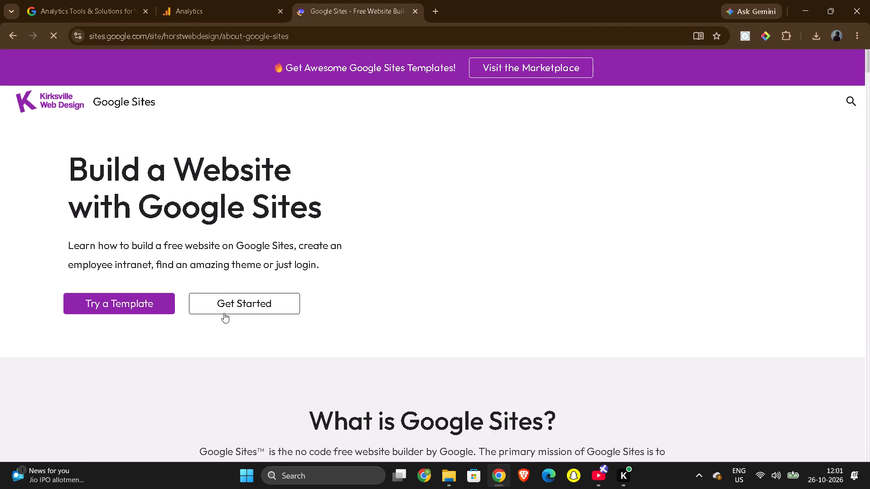
left_click(235, 310)
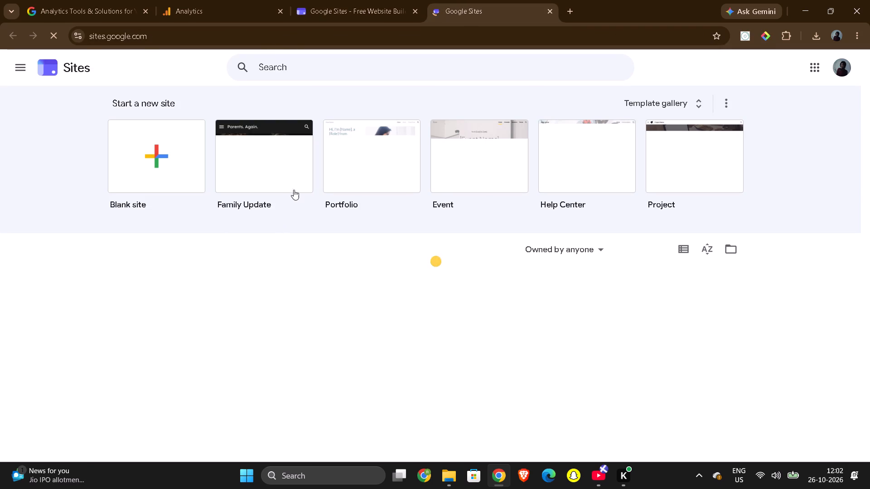
Switch back to the Analytics setup page and review the manual Google tag installation instructions.
left_click(209, 392)
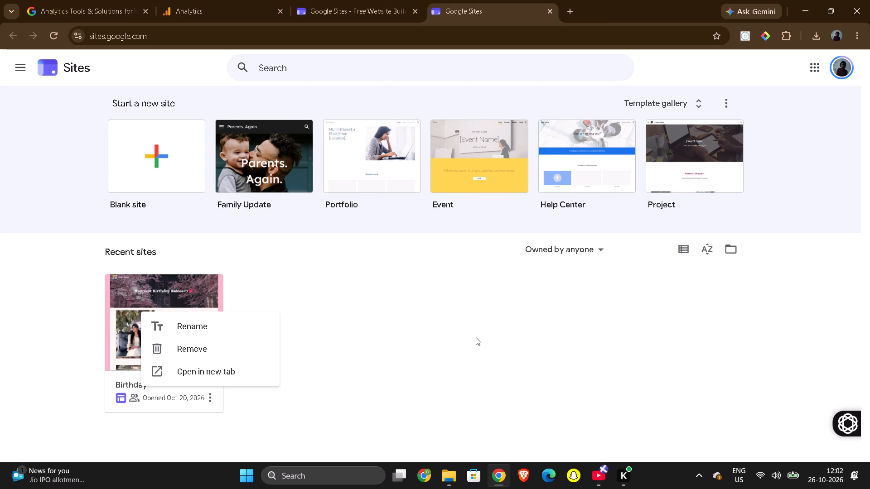
left_click(306, 1)
left_click(237, 4)
scroll(423, 187, "up", 4)
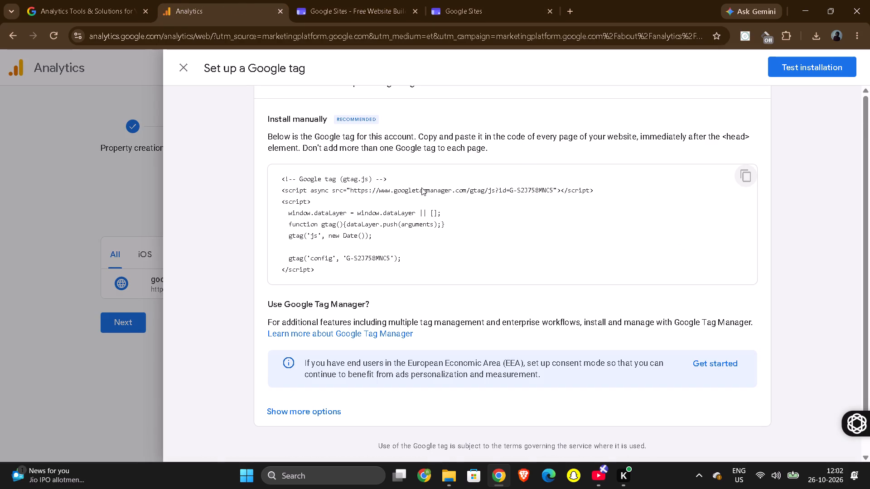
scroll(421, 189, "down", 7)
scroll(406, 229, "down", 4)
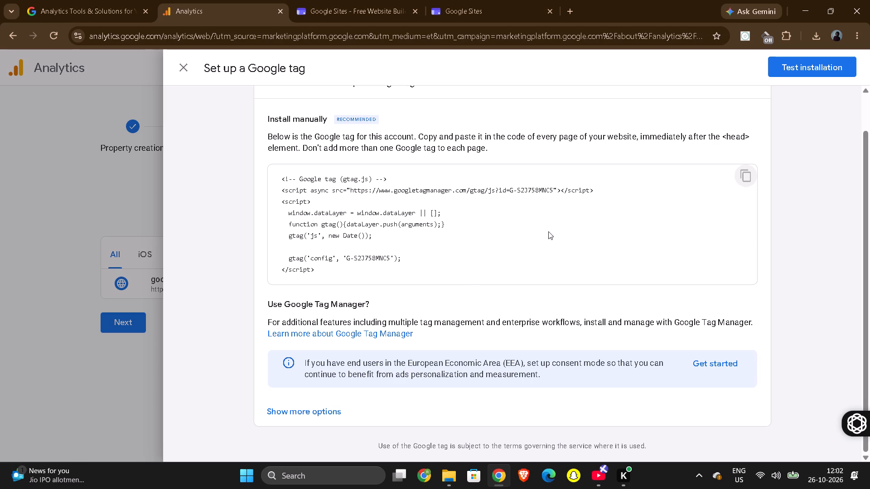
scroll(558, 206, "up", 3)
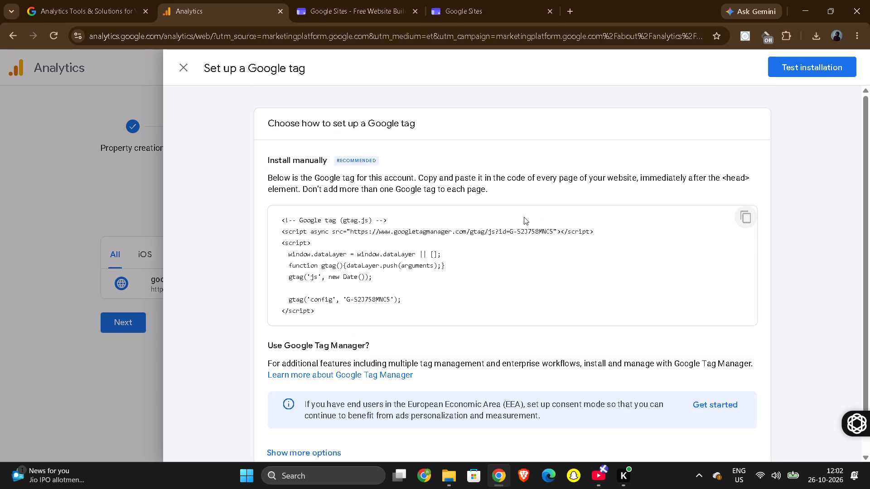
scroll(530, 278, "down", 1)
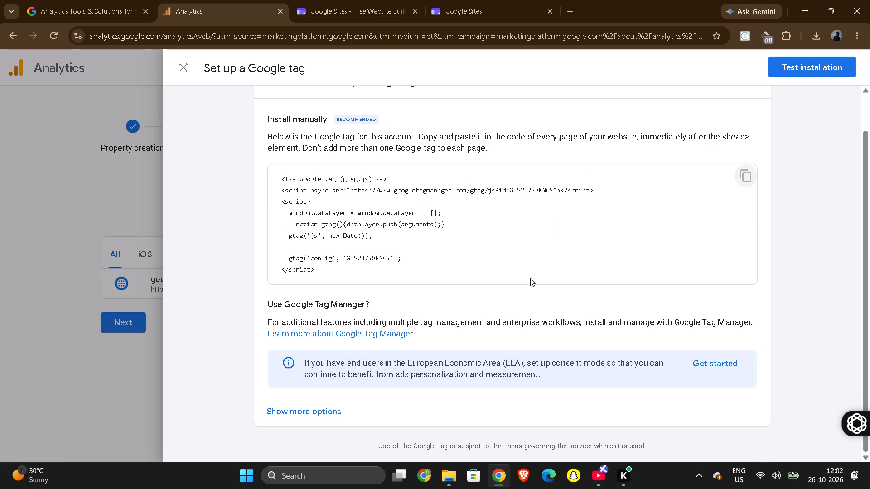
scroll(556, 278, "up", 2)
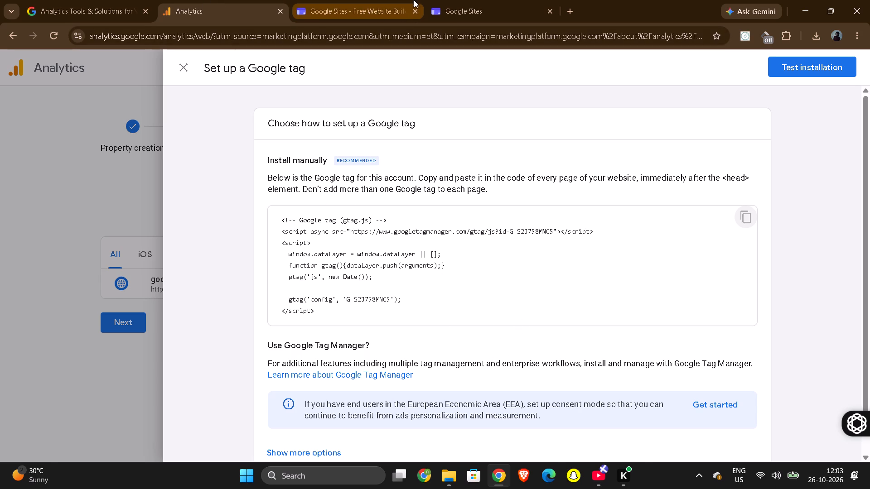
Check the Google Sites home settings and the Birthday site's options for a place to install the tag.
left_click(459, 2)
left_click(18, 69)
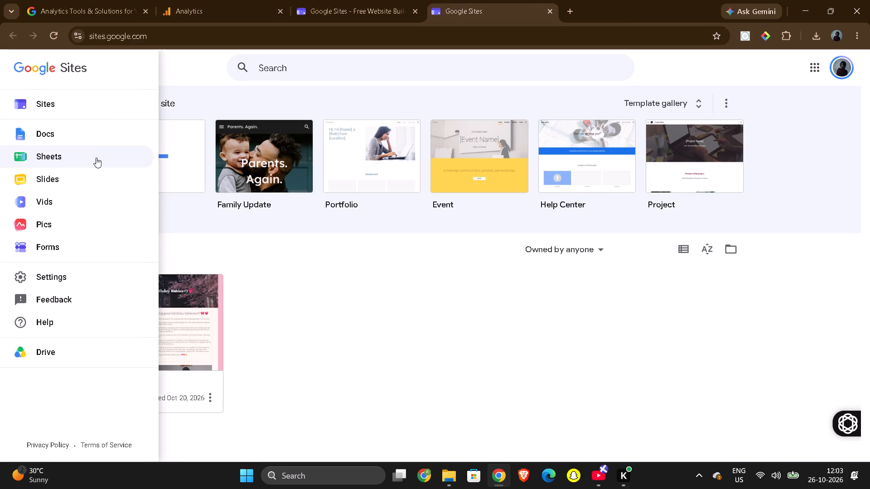
left_click(69, 285)
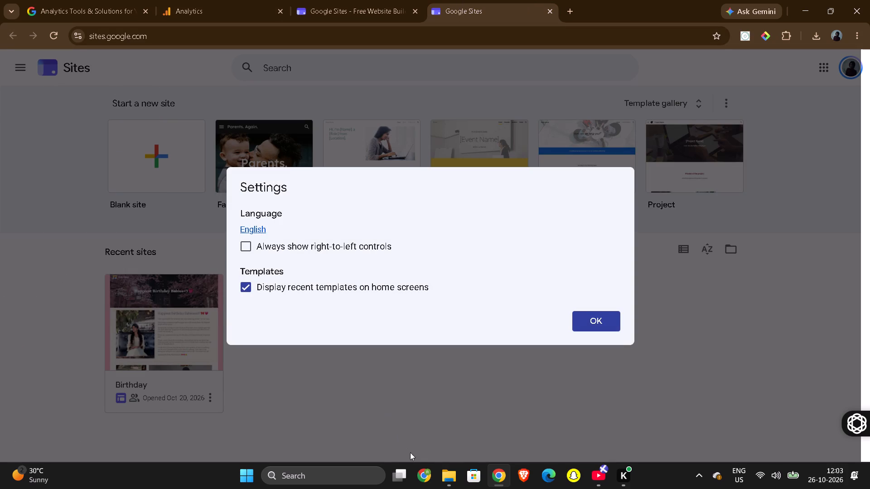
left_click(411, 453)
left_click(598, 320)
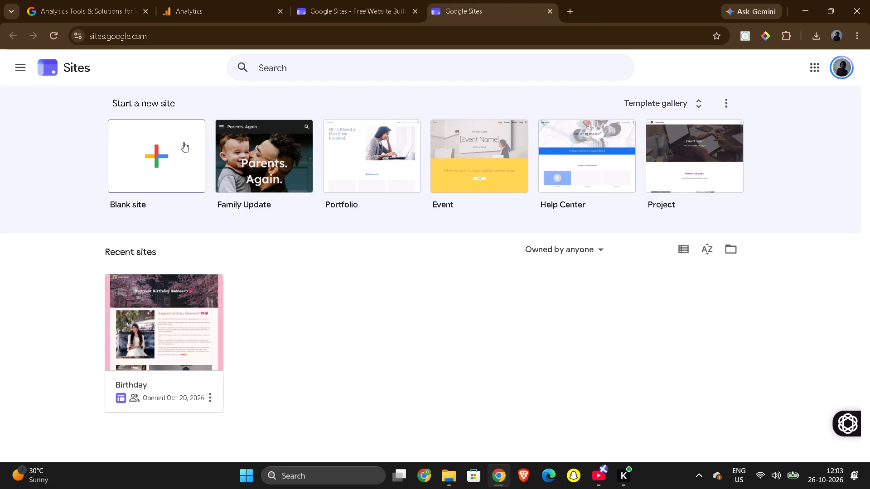
left_click(16, 73)
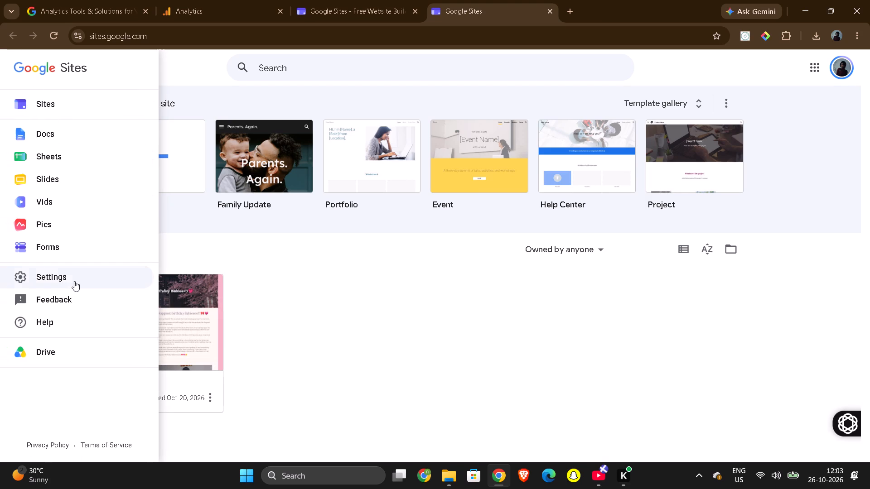
left_click(393, 307)
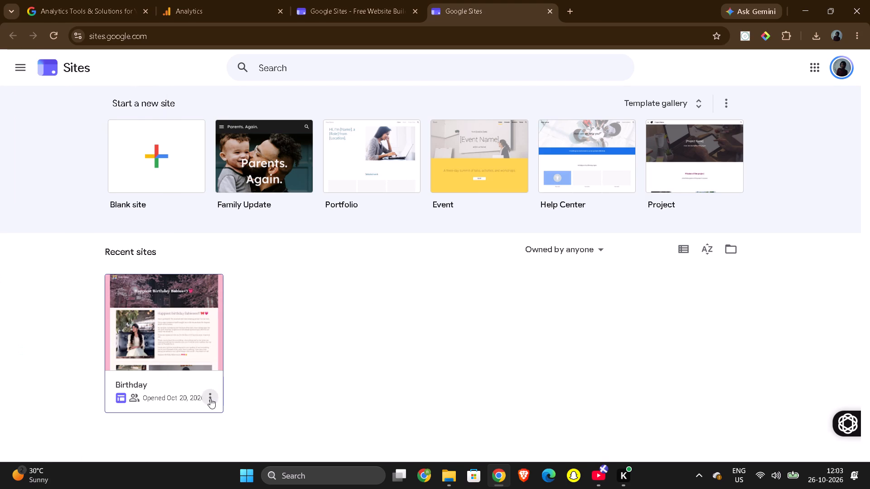
left_click(210, 398)
left_click(355, 380)
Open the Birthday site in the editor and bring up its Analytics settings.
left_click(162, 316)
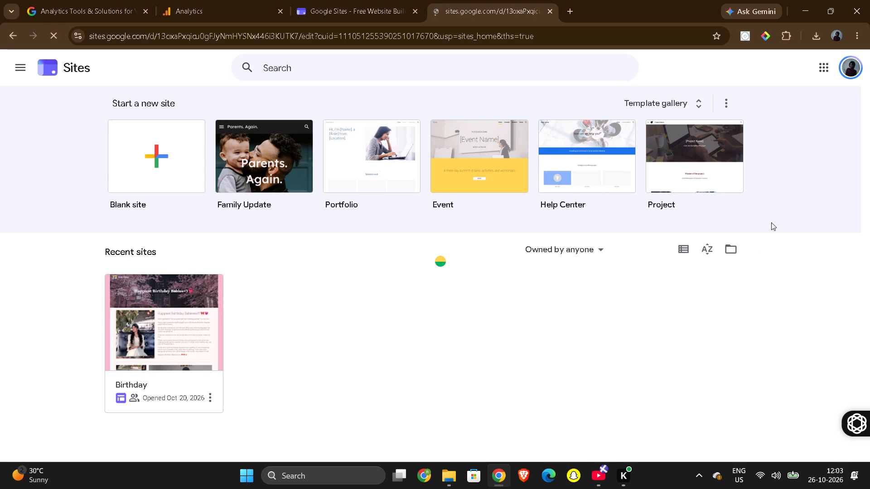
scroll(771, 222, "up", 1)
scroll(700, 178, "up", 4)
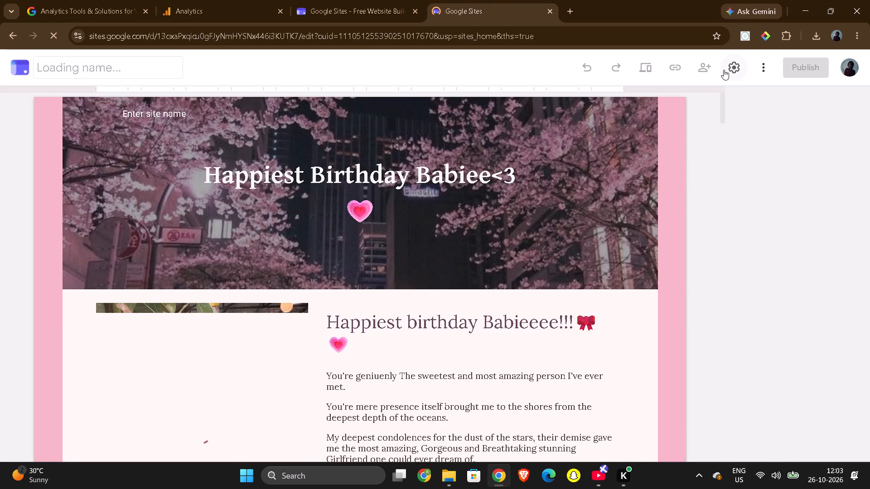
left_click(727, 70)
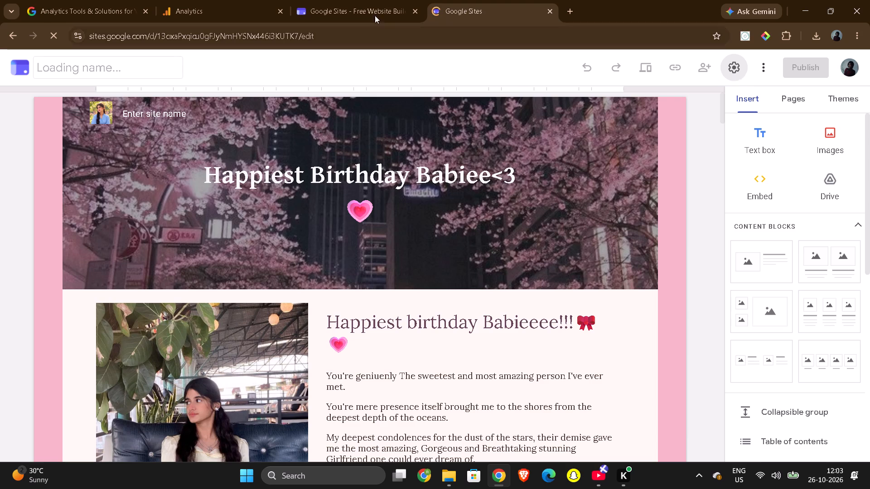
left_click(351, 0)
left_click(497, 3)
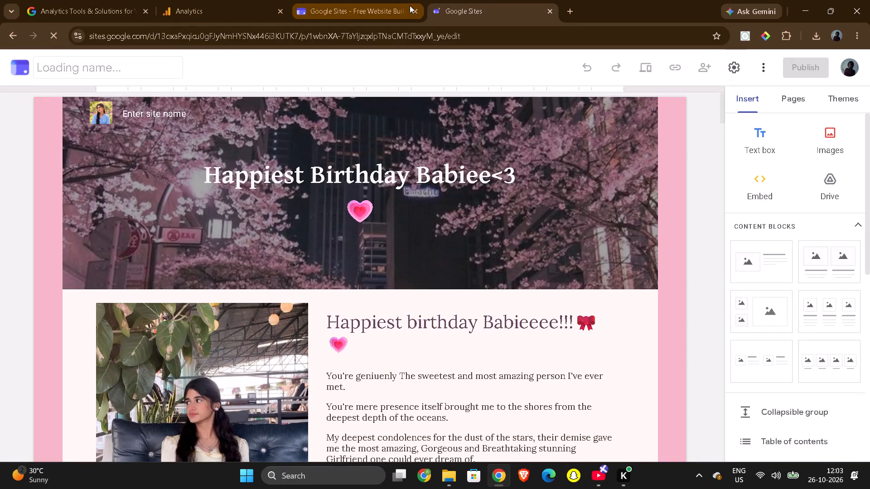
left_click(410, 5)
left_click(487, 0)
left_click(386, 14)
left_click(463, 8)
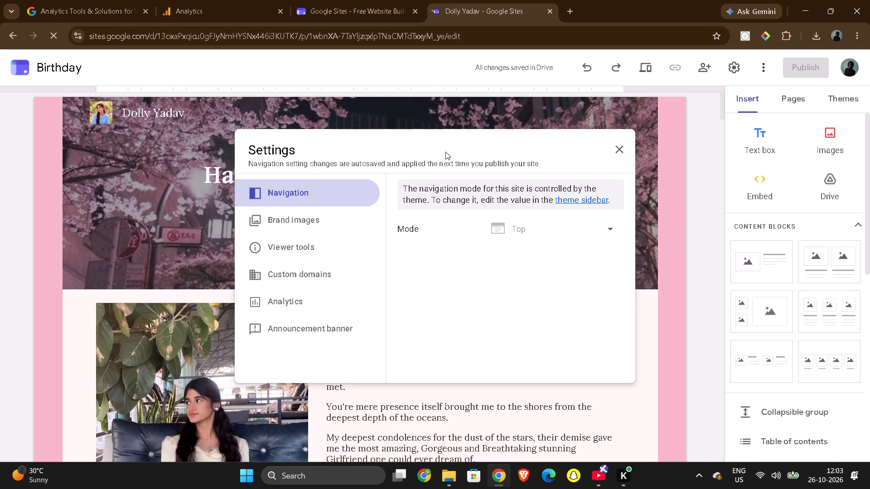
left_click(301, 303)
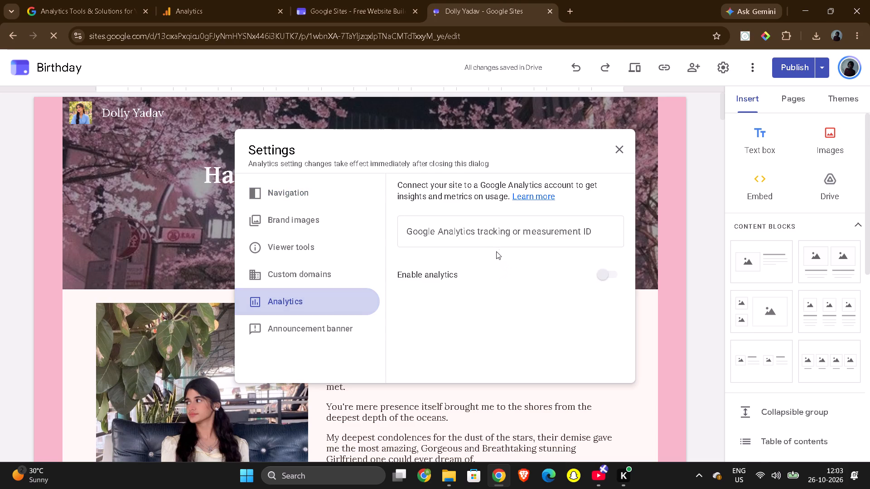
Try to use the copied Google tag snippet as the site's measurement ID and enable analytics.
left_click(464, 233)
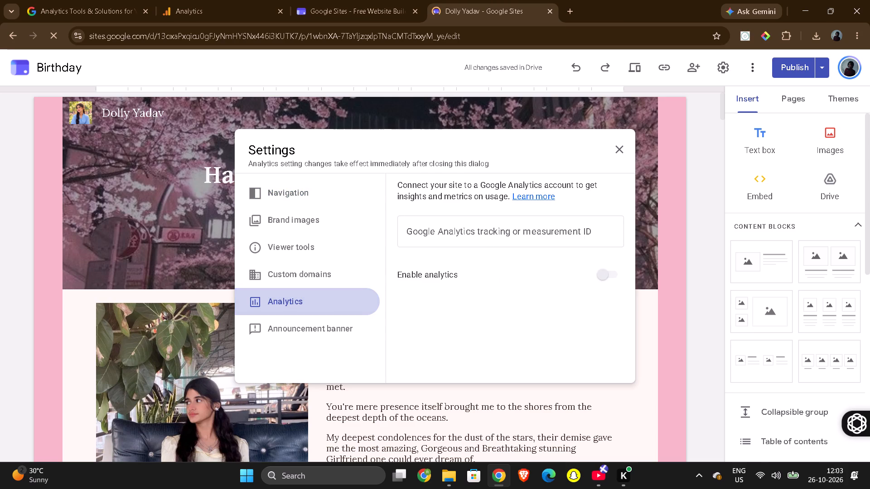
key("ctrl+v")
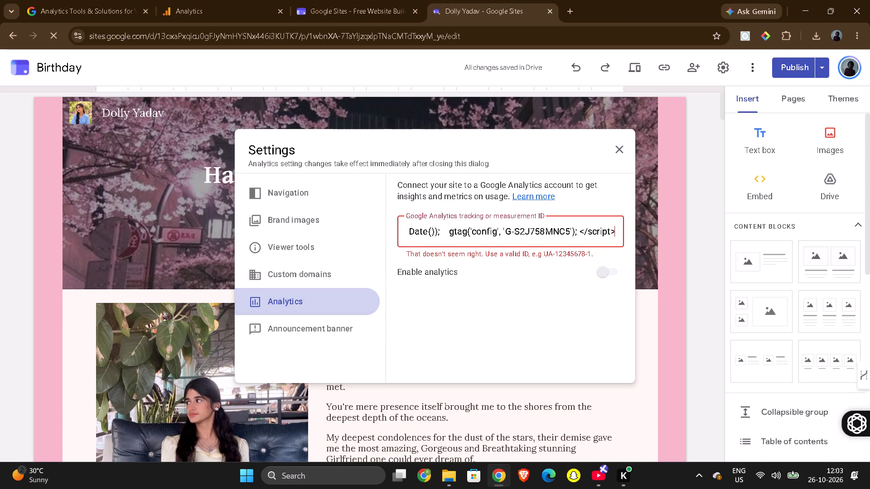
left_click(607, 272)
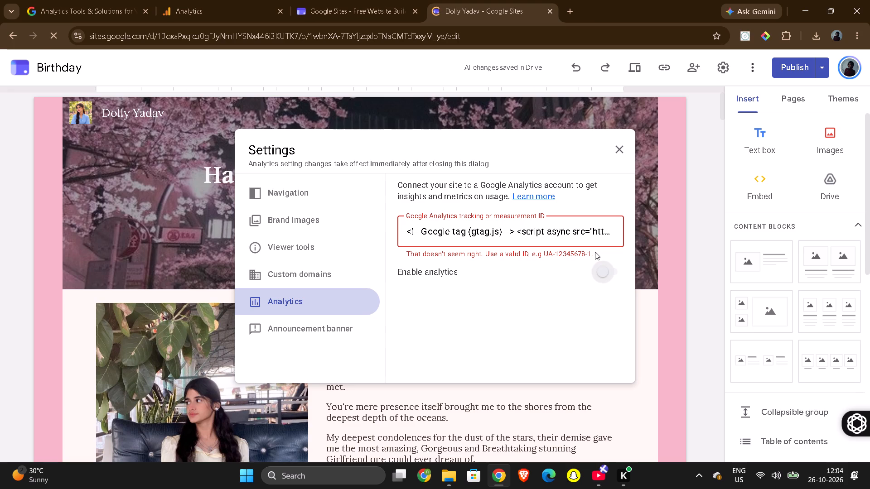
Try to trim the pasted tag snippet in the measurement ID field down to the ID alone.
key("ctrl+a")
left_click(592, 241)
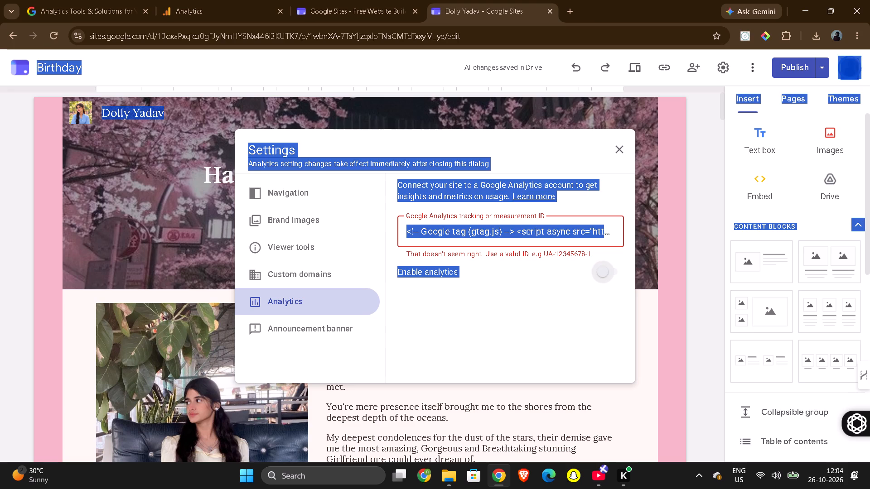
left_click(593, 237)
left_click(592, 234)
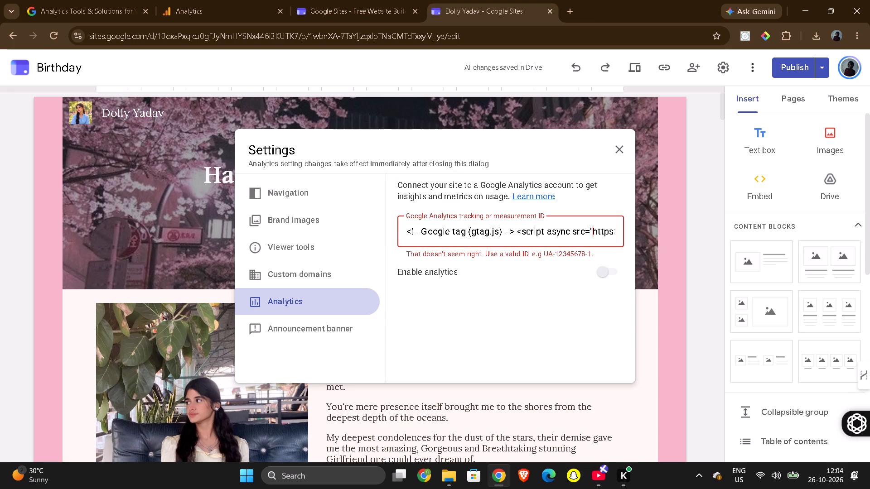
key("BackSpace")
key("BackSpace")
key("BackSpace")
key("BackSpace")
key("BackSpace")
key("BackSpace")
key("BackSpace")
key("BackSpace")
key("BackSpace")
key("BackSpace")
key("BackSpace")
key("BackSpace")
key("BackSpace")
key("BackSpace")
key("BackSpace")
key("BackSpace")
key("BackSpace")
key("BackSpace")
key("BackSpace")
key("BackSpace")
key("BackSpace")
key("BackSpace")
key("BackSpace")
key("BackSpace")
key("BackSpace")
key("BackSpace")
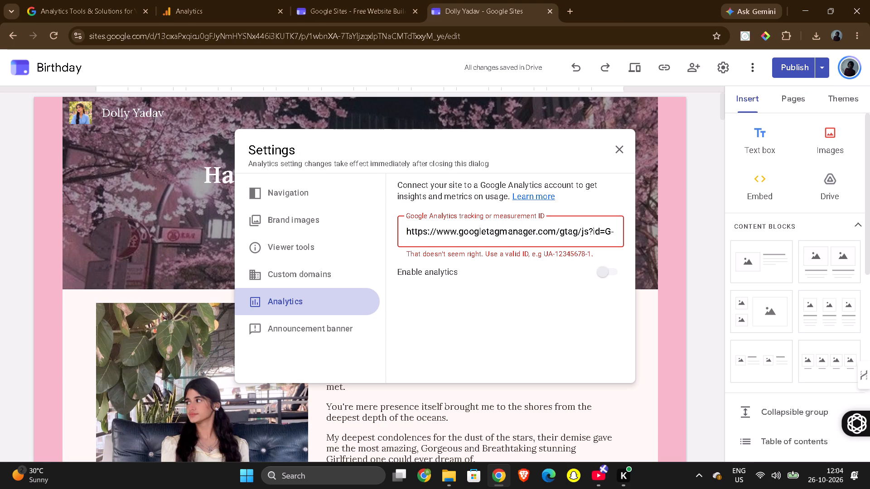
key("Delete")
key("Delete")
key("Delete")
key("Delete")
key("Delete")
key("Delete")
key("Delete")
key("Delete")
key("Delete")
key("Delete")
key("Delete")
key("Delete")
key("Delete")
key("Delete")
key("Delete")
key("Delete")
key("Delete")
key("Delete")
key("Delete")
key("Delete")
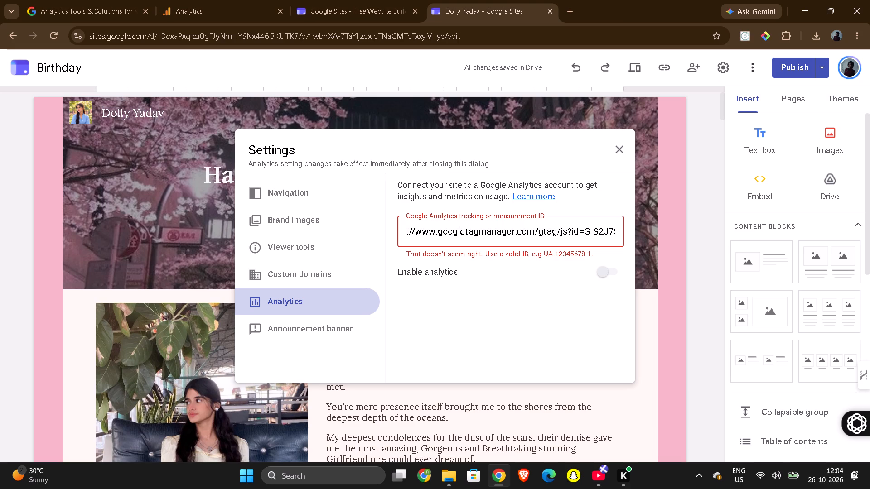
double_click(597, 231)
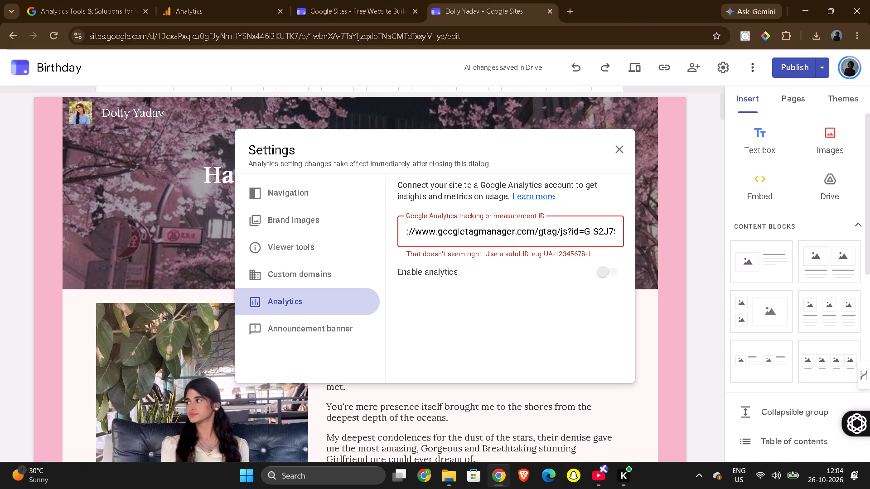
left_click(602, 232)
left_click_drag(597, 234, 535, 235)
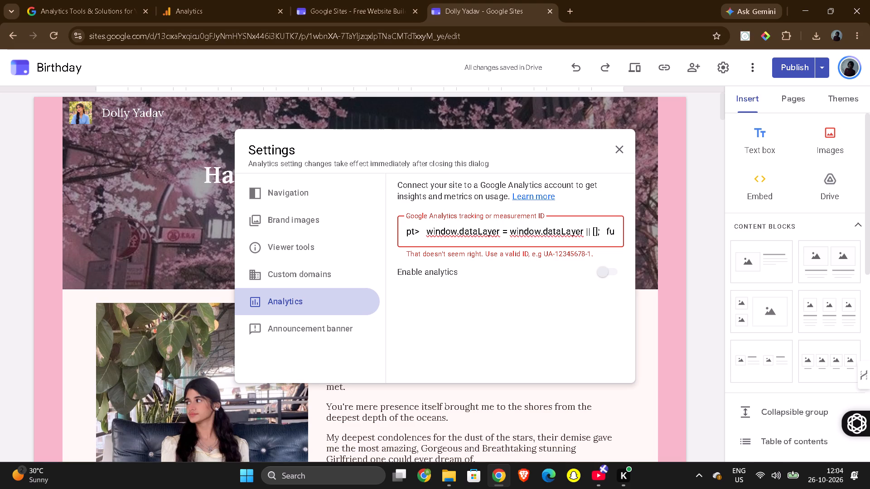
Close the Birthday site editor and copy only the measurement ID from the Google tag's config line in Analytics.
left_click(384, 6)
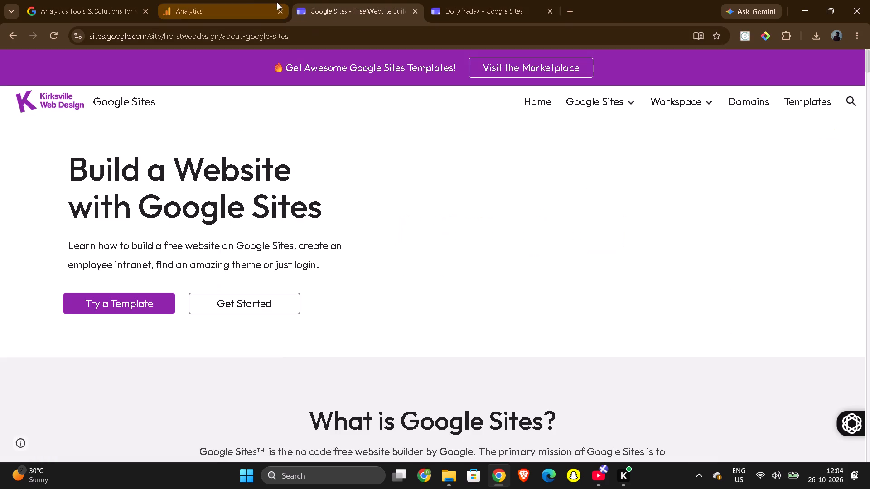
left_click(250, 2)
left_click(547, 11)
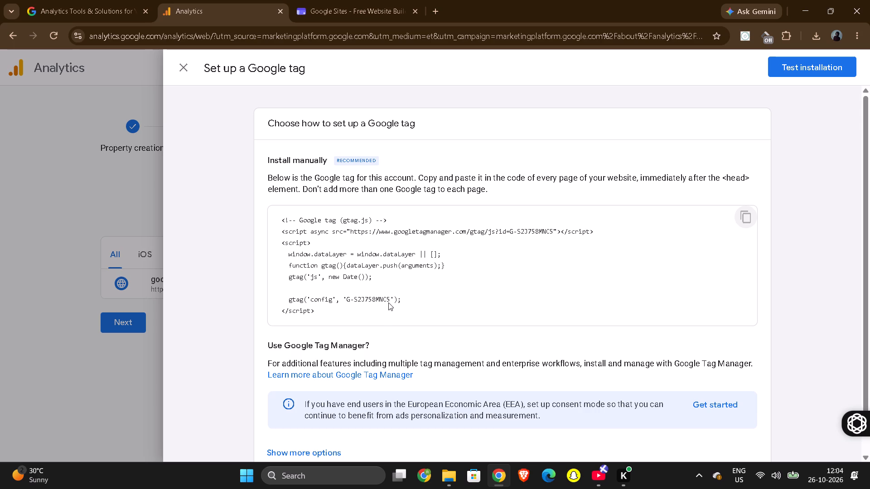
left_click_drag(388, 302, 347, 302)
right_click(353, 297)
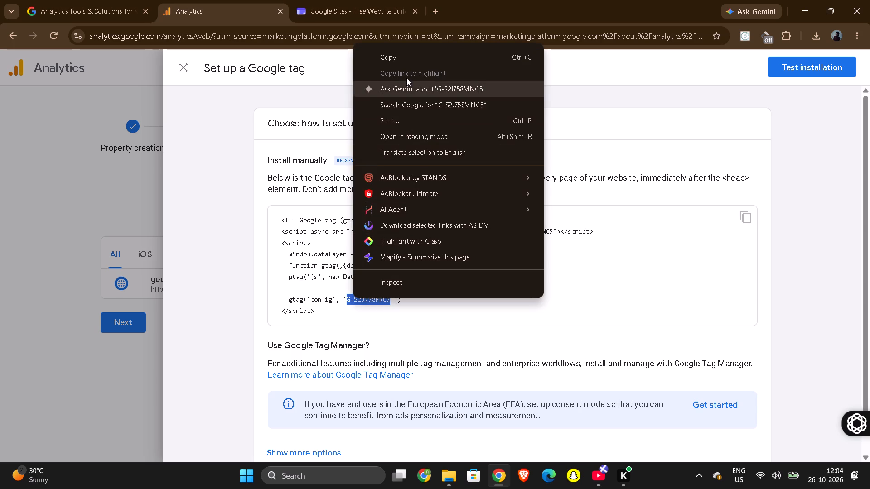
left_click(406, 62)
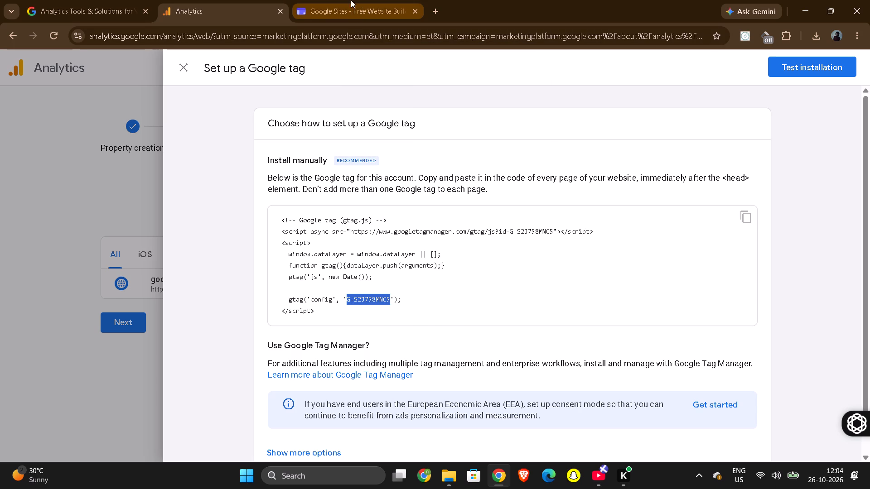
Reopen the Birthday site in the Google Sites editor and bring up its site settings.
left_click(378, 16)
left_click(263, 297)
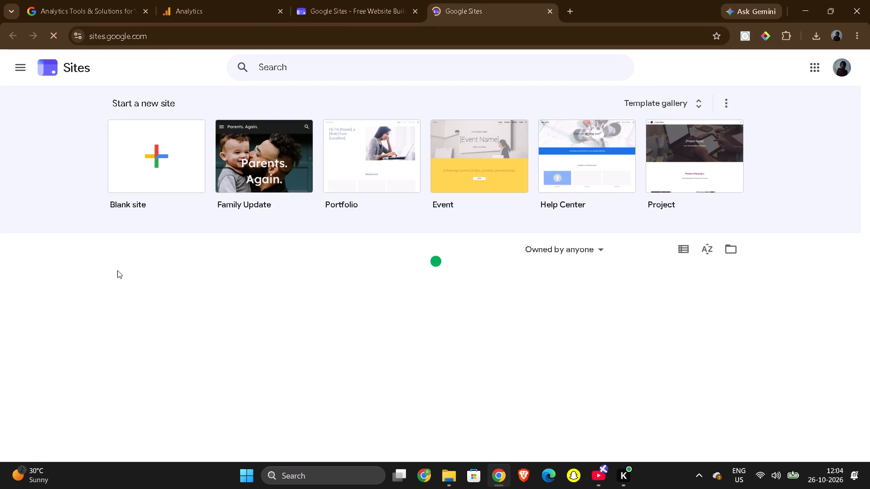
left_click(147, 340)
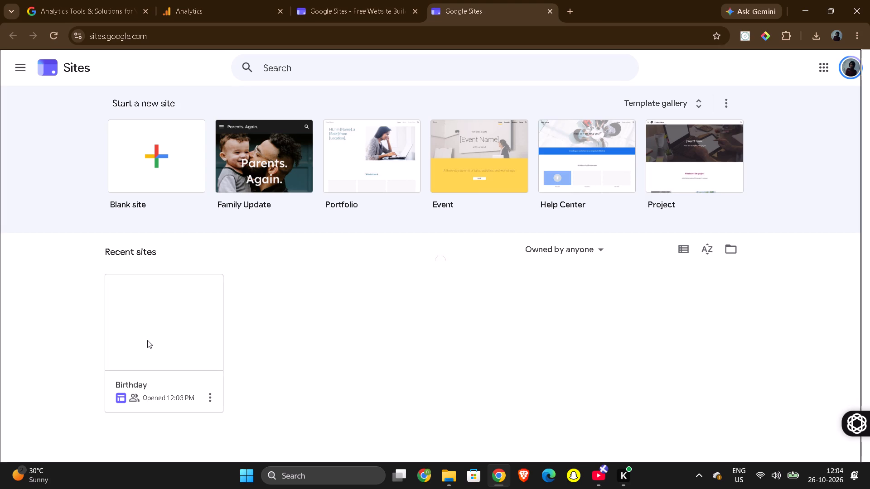
left_click(324, 0)
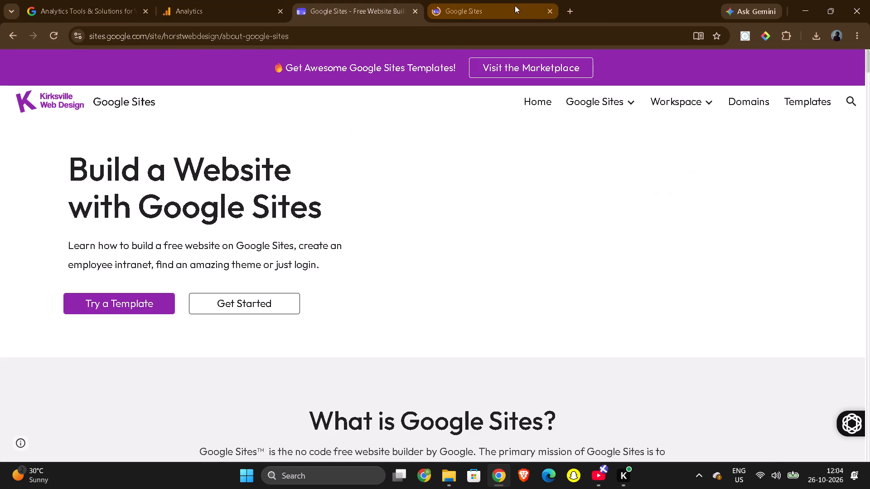
left_click(515, 5)
left_click(343, 0)
left_click(481, 10)
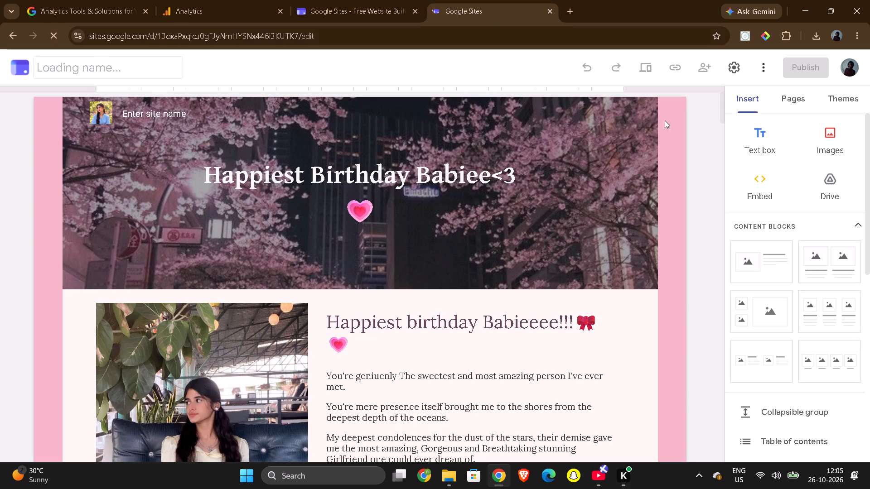
left_click(734, 73)
Switch back to Analytics, close the Google tag setup page, and copy the measurement ID from the web stream details.
left_click(261, 0)
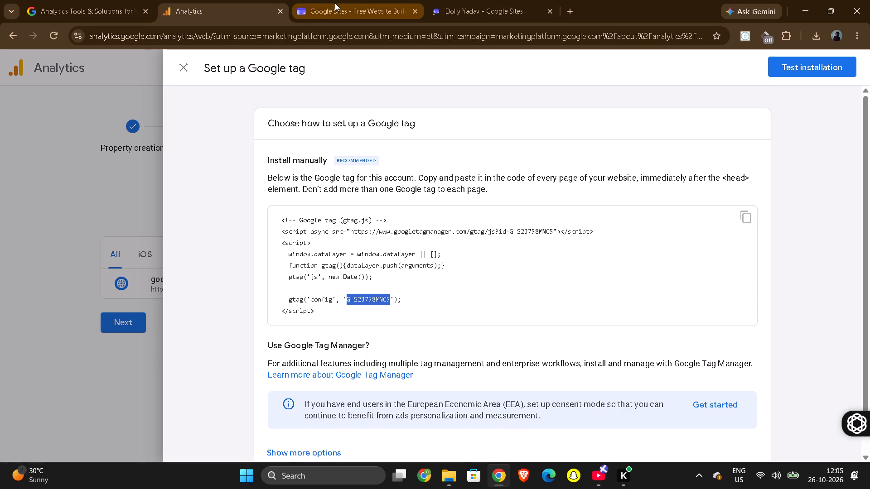
left_click(335, 3)
left_click(270, 0)
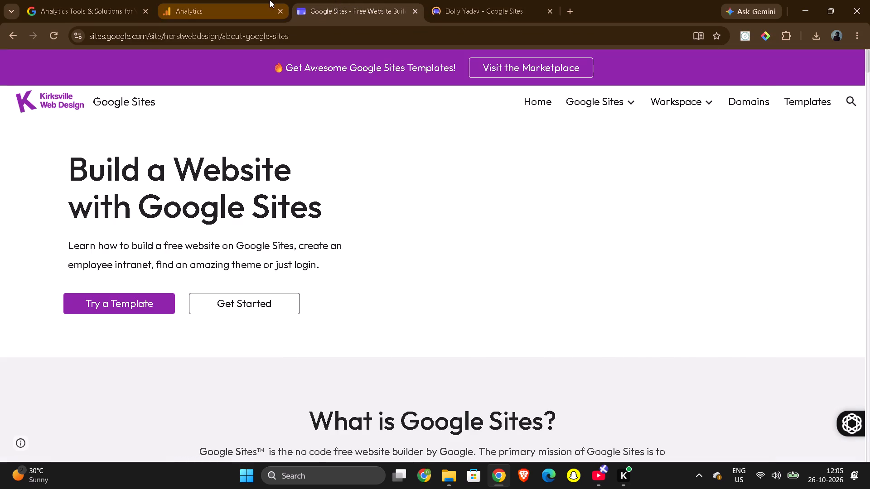
scroll(423, 250, "down", 5)
scroll(423, 250, "up", 4)
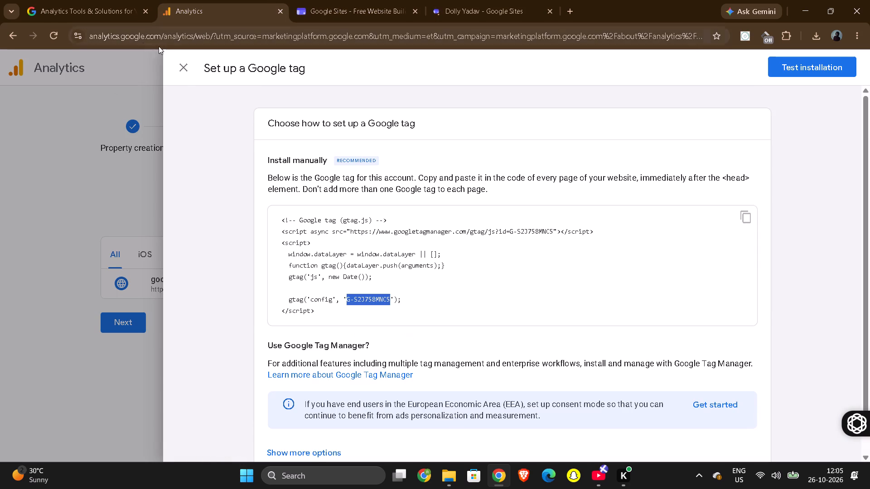
left_click(184, 74)
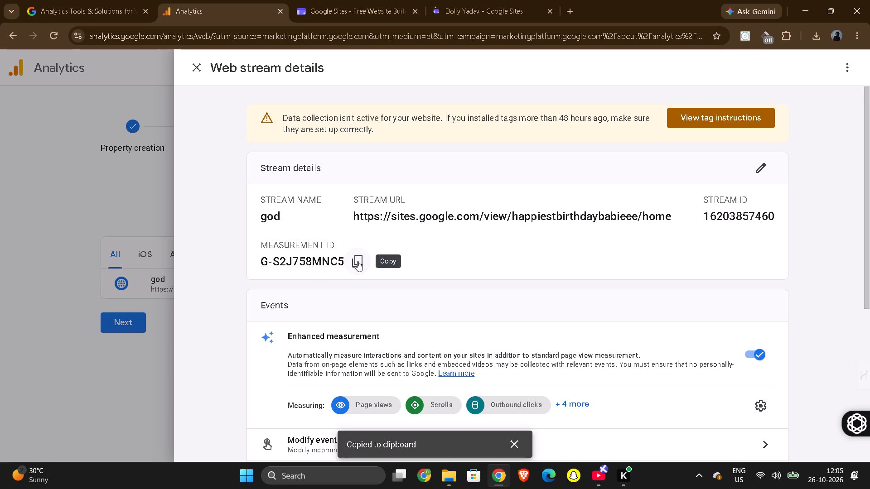
scroll(377, 268, "down", 2)
scroll(377, 268, "up", 1)
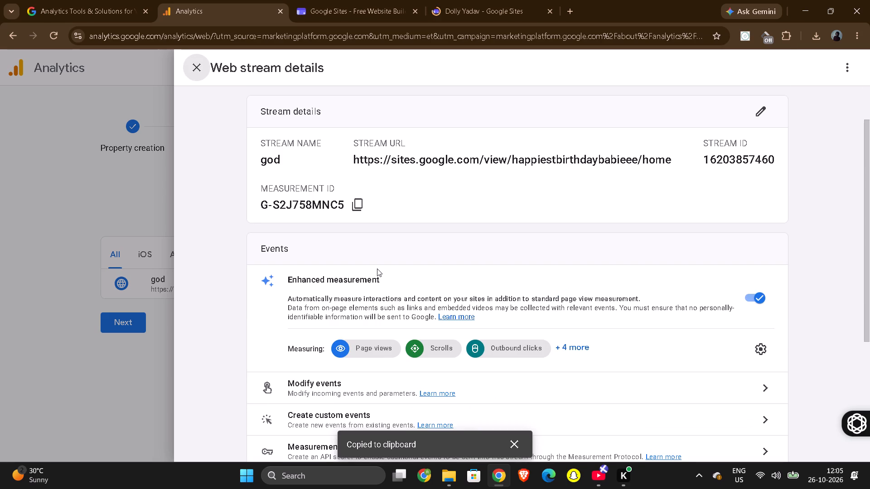
Enter the copied measurement ID in the Birthday site's Analytics settings with analytics enabled, and close the settings.
left_click(514, 2)
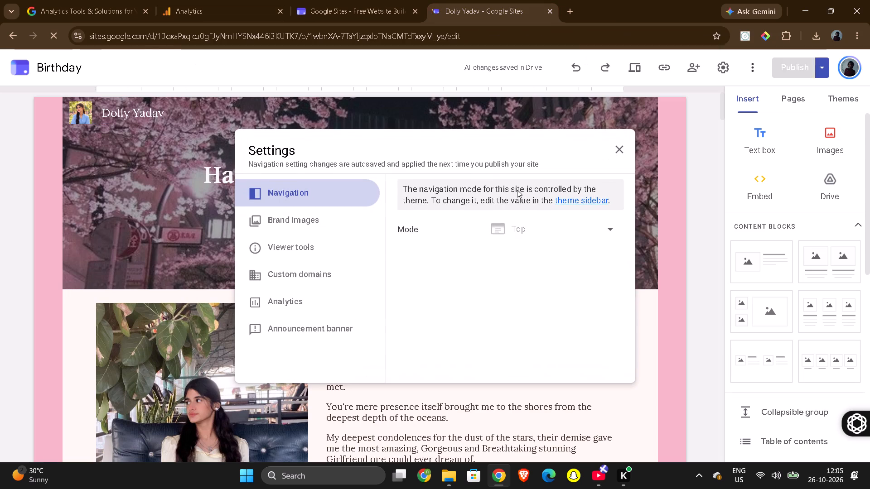
left_click(299, 304)
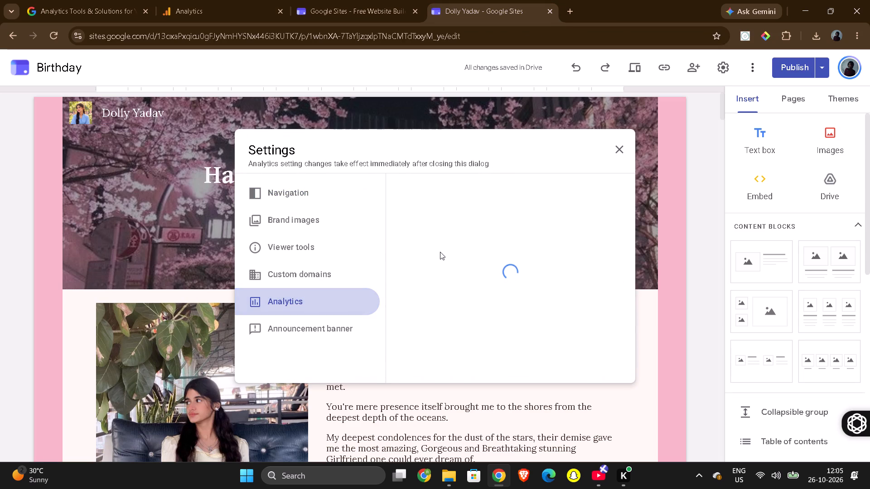
left_click(454, 225)
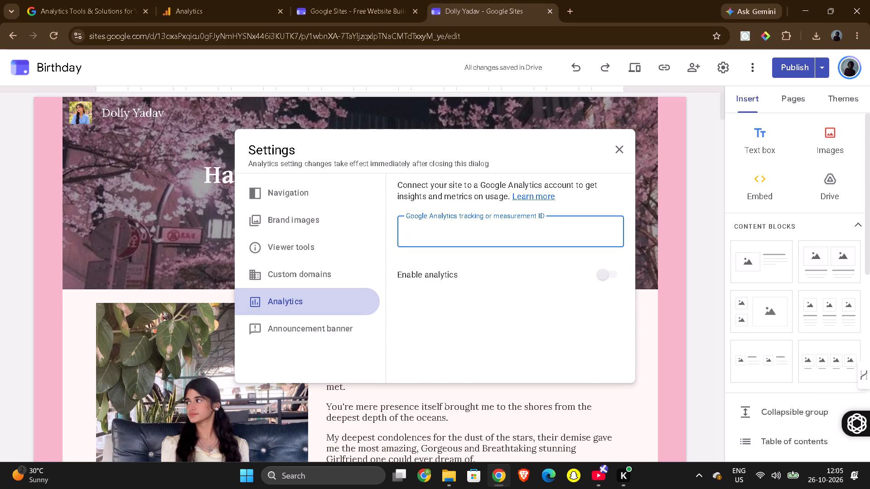
key("ctrl+v")
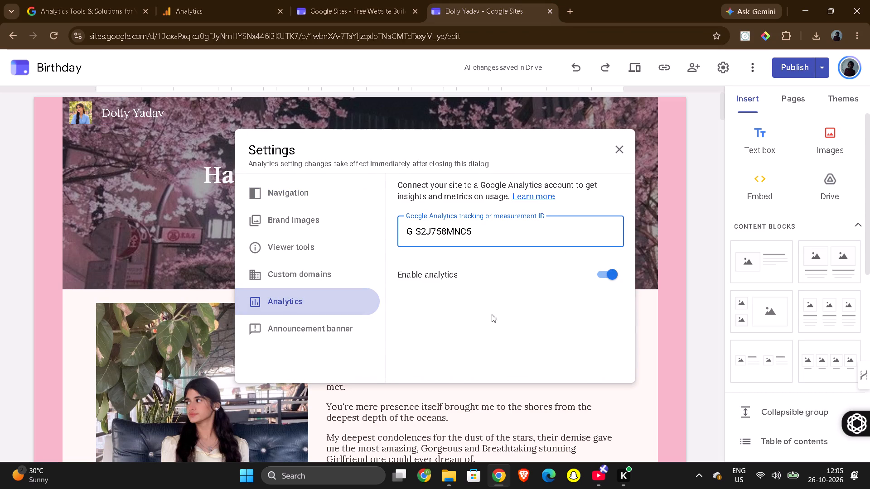
key("Return")
scroll(515, 287, "down", 5)
left_click(304, 335)
left_click(316, 300)
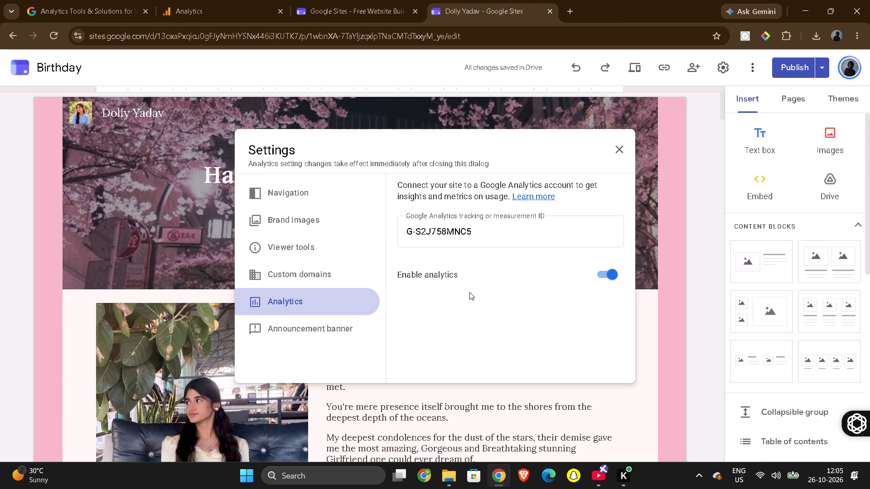
left_click(615, 149)
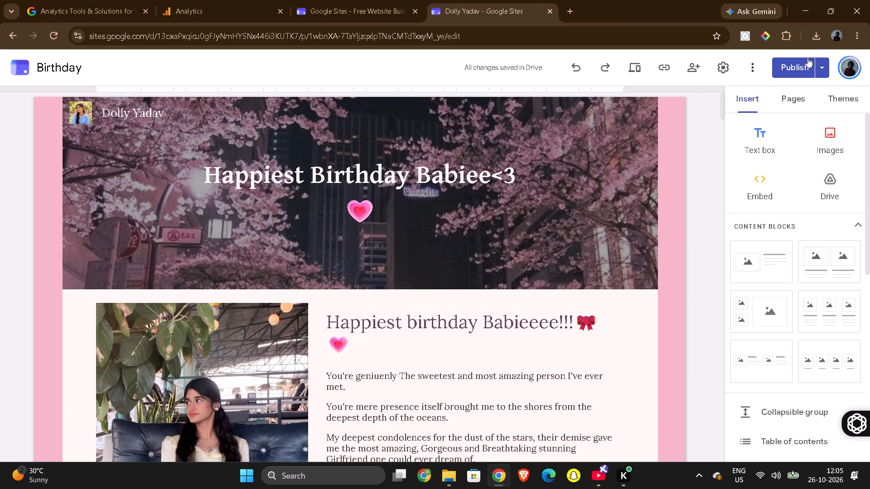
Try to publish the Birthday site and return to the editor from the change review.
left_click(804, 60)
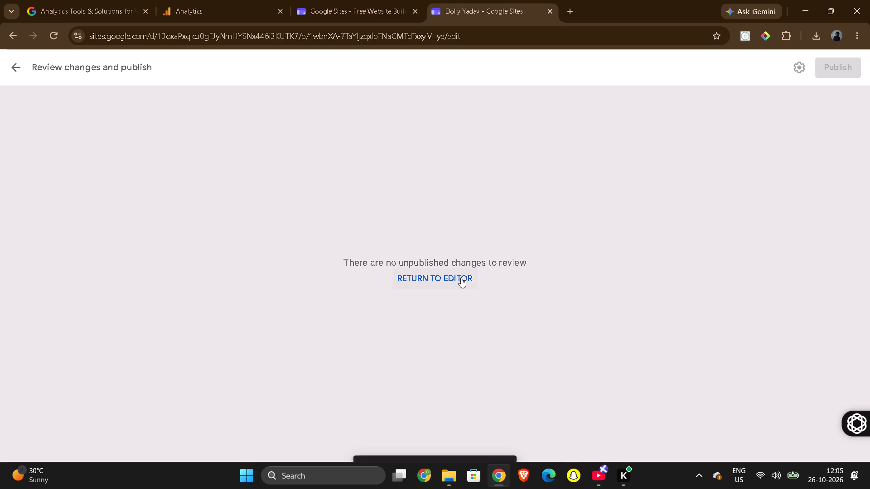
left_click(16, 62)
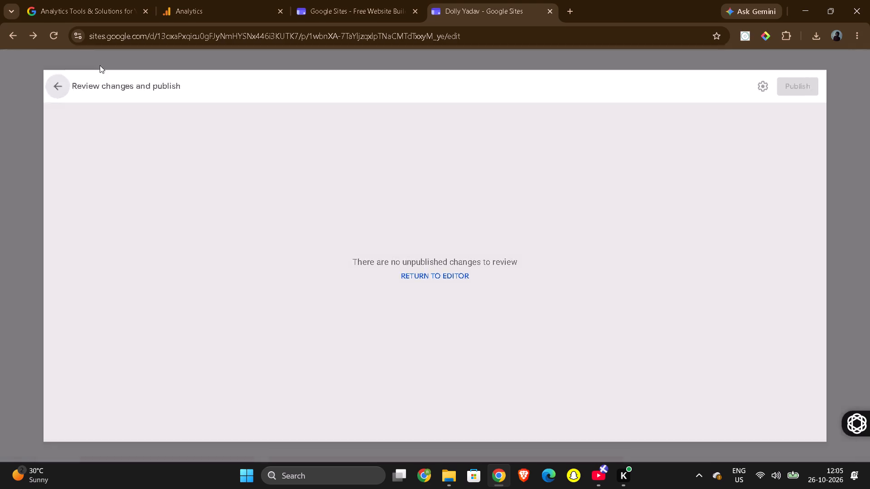
Recheck the measurement ID and analytics option in the site's settings, and close the Birthday site editor.
left_click(727, 63)
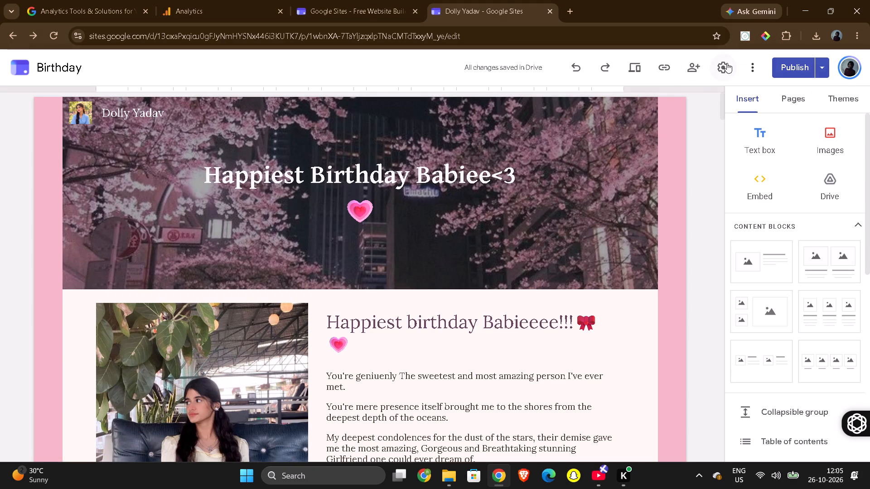
left_click(332, 302)
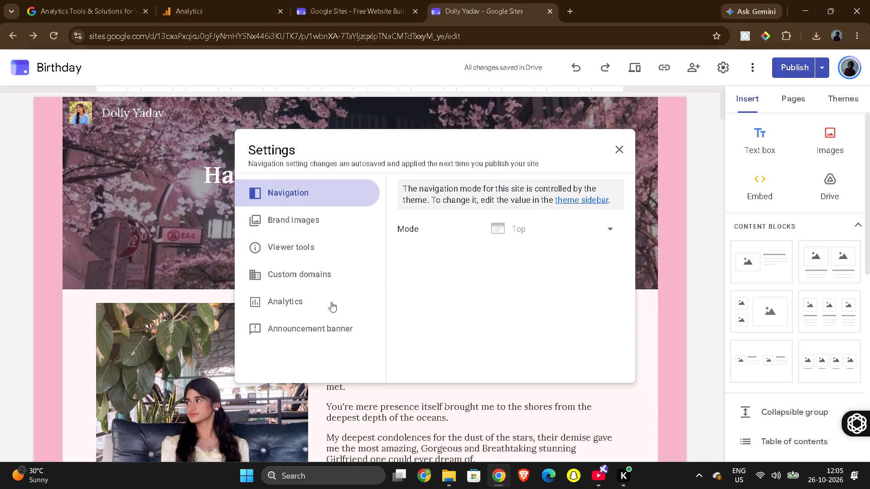
left_click(619, 146)
left_click(390, 18)
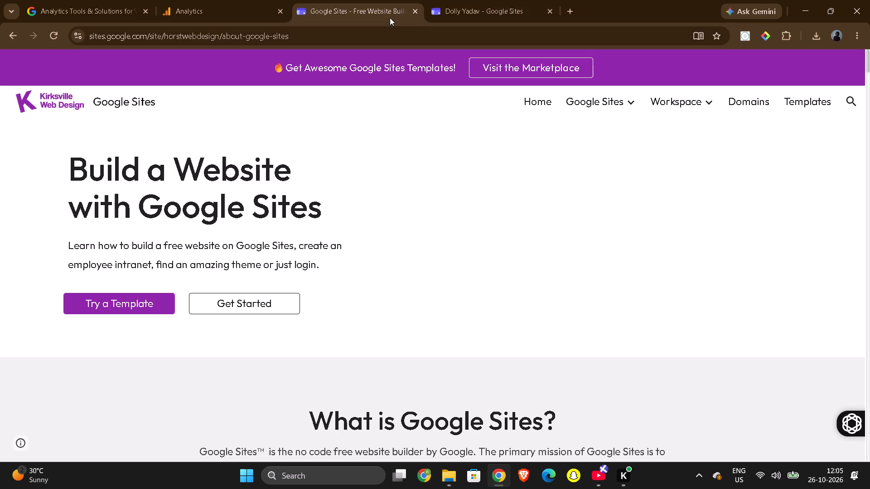
left_click(551, 10)
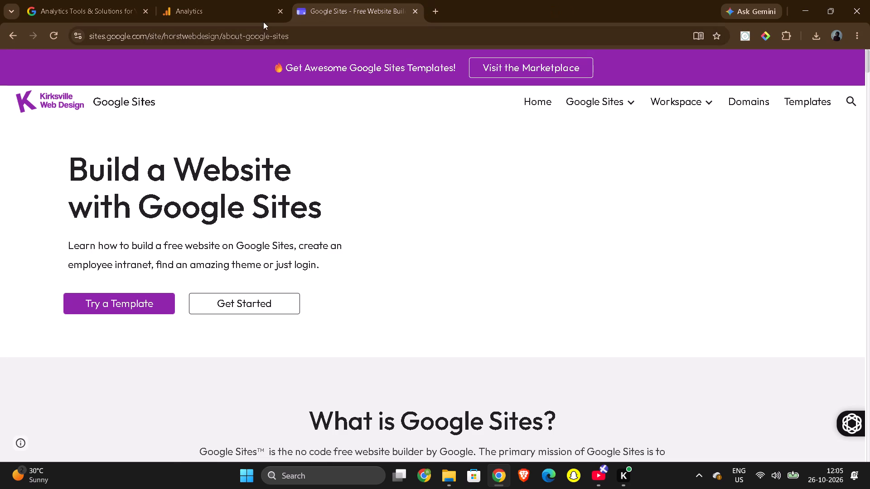
Review the web stream details in Analytics down to the Google tag section, dismissing the satisfaction survey and the clipboard notice.
left_click(256, 5)
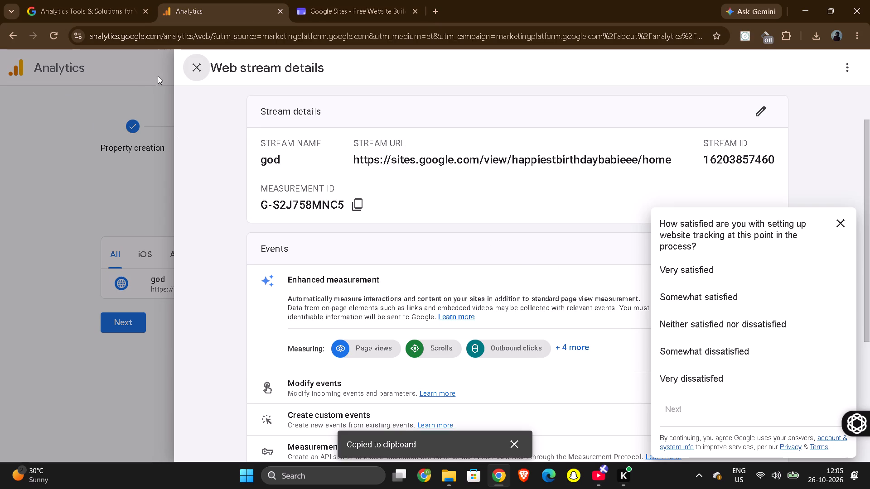
scroll(383, 248, "down", 5)
scroll(473, 283, "down", 6)
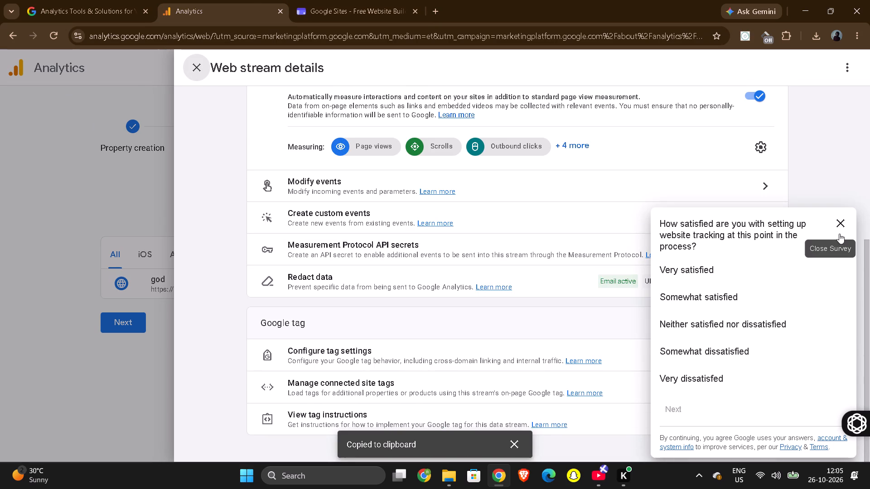
left_click(841, 223)
scroll(747, 353, "down", 3)
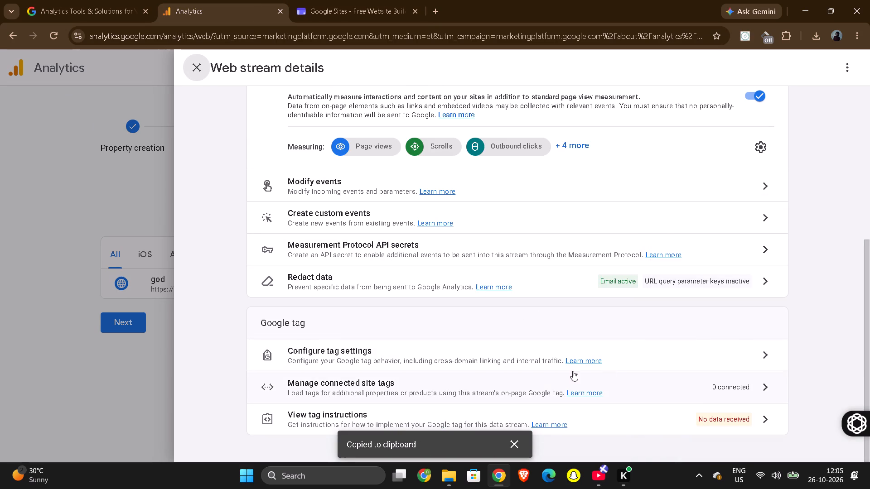
left_click(515, 449)
scroll(370, 168, "up", 7)
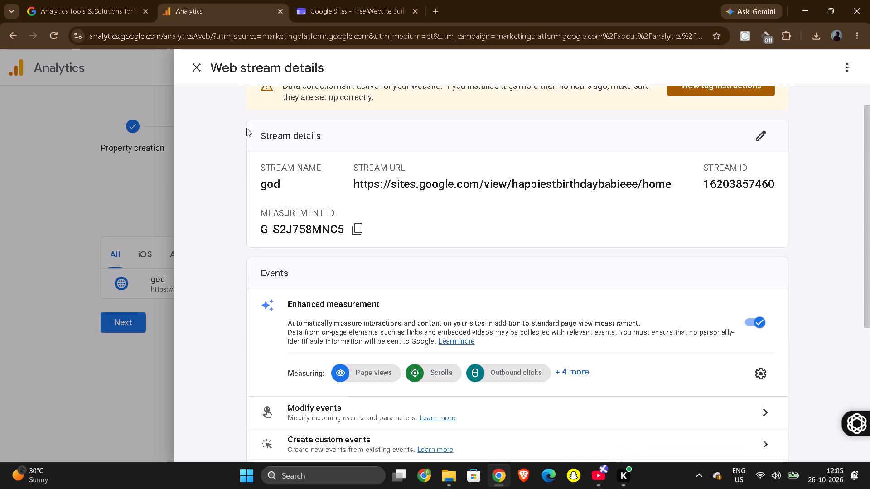
View the web stream's tag installation instructions and close them.
left_click(743, 114)
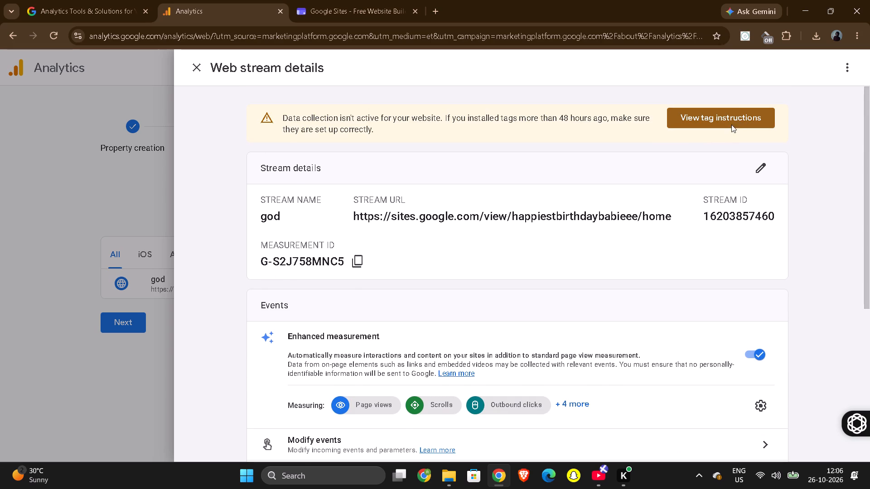
scroll(427, 168, "down", 1)
scroll(468, 209, "up", 3)
scroll(469, 210, "down", 2)
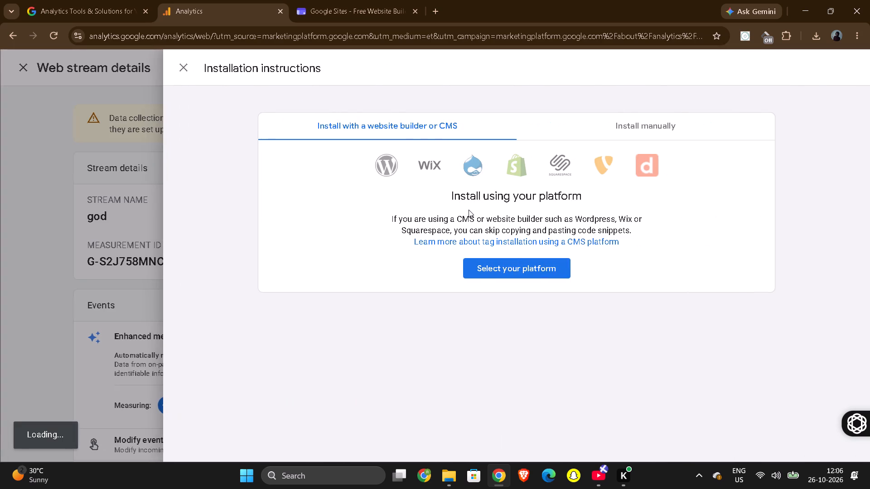
left_click(181, 64)
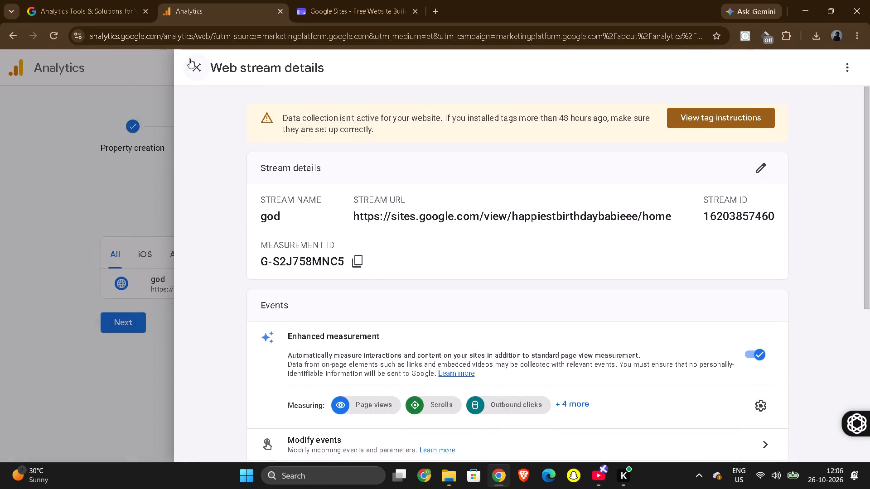
Close the web stream details and complete the Data collection stage of the property setup.
left_click(203, 75)
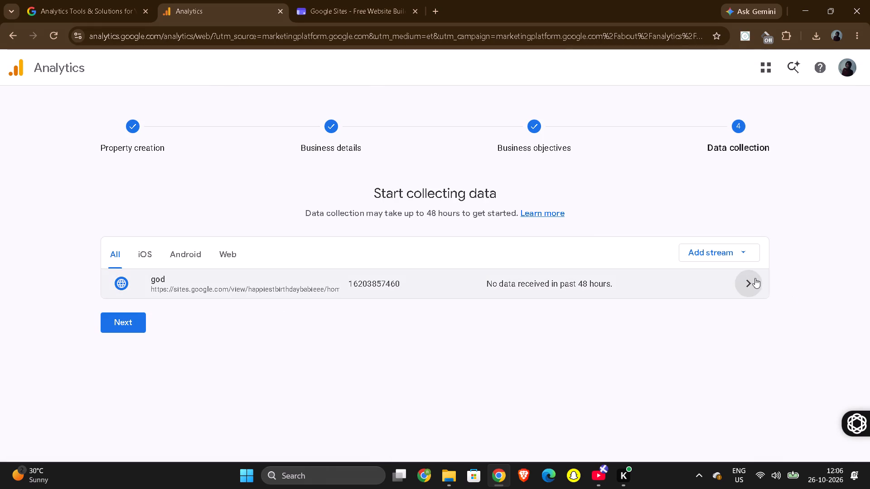
left_click(142, 323)
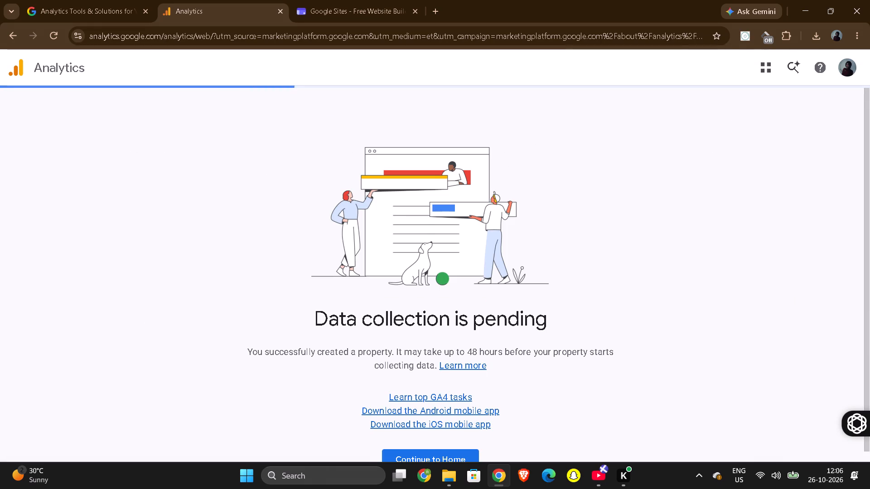
scroll(459, 301, "down", 4)
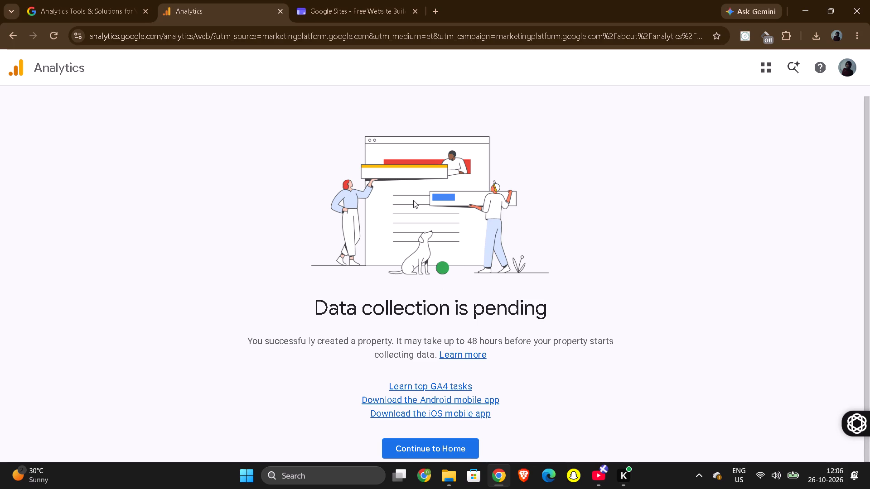
Reopen the Birthday site in Google Sites, check the measurement ID in its analytics settings, and close both Sites tabs.
left_click(409, 0)
left_click(263, 311)
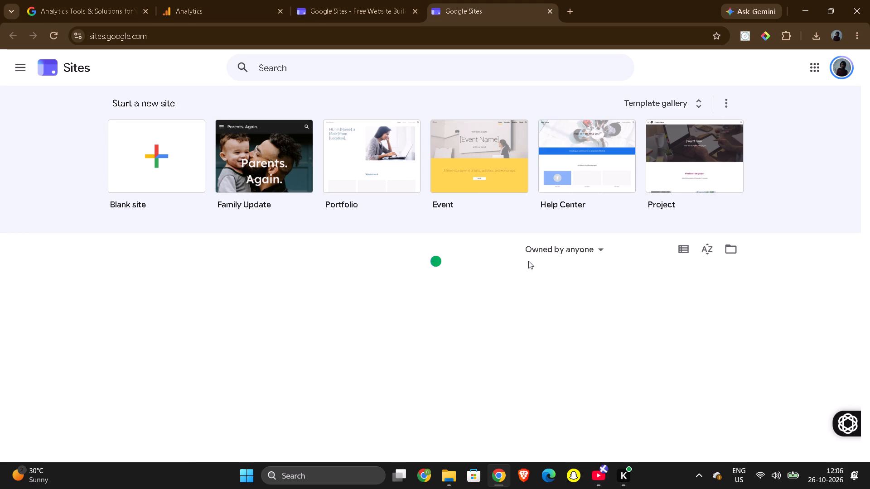
left_click(156, 317)
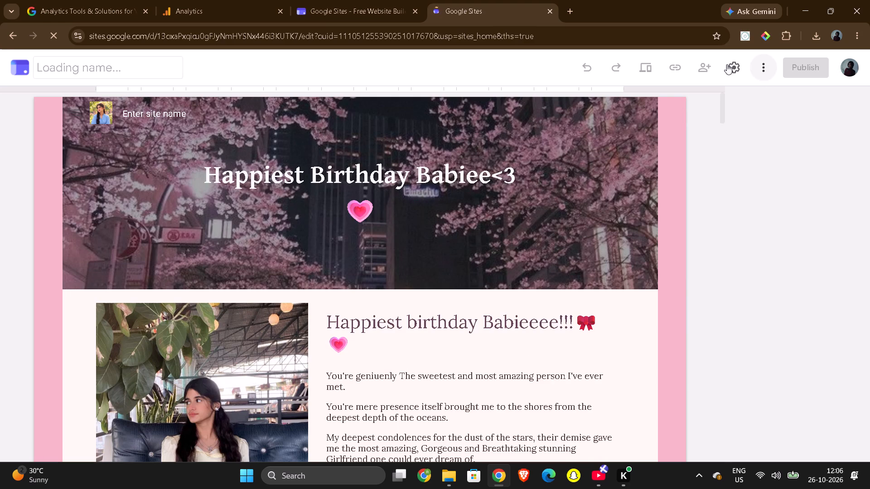
left_click(733, 69)
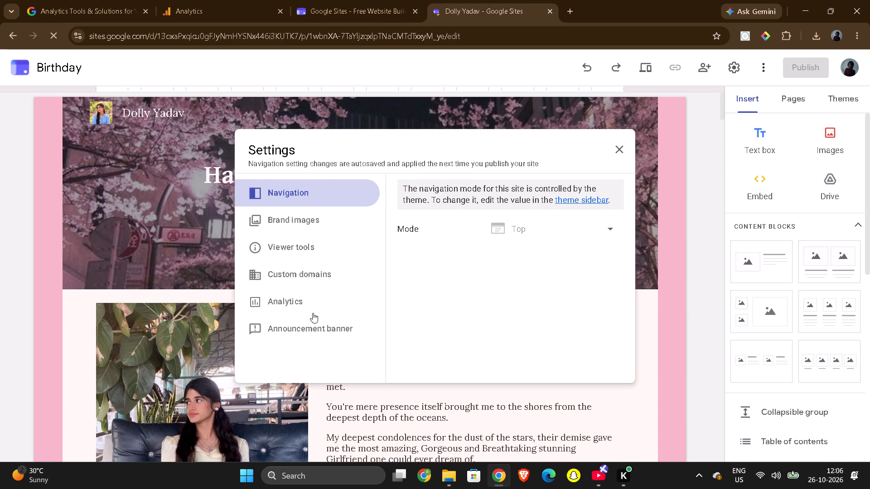
left_click(298, 305)
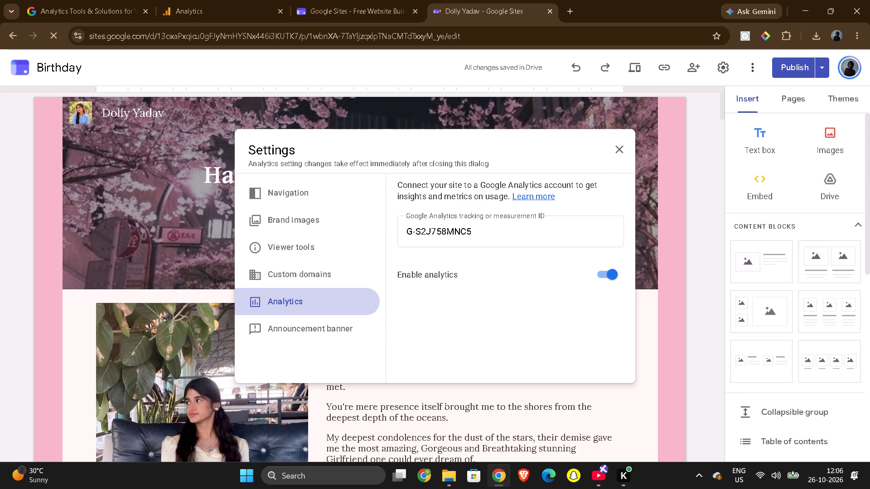
left_click(616, 144)
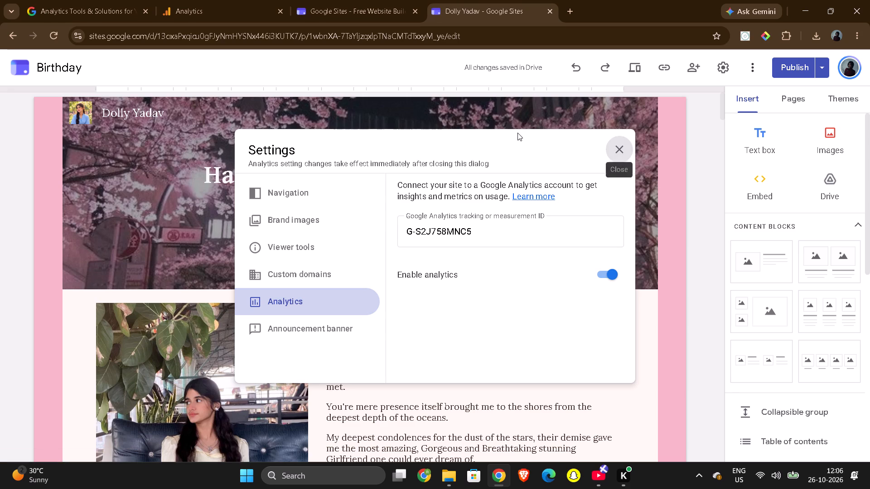
left_click(340, 0)
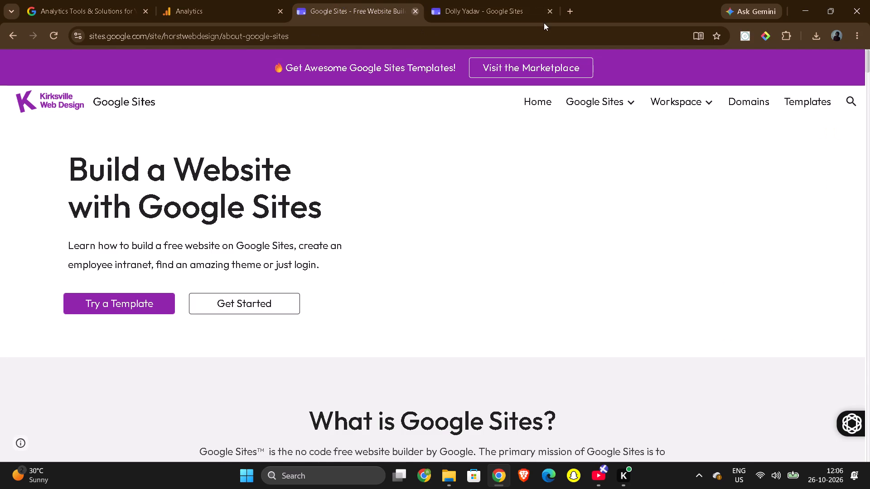
left_click(546, 12)
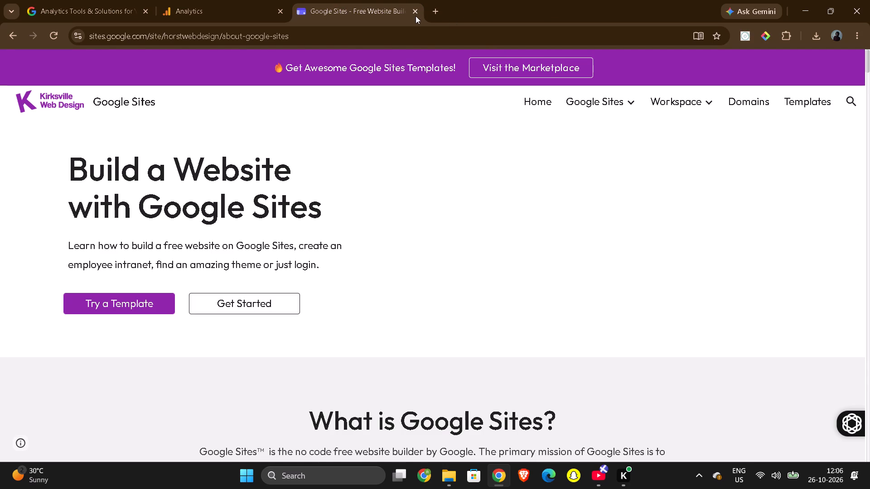
left_click(416, 13)
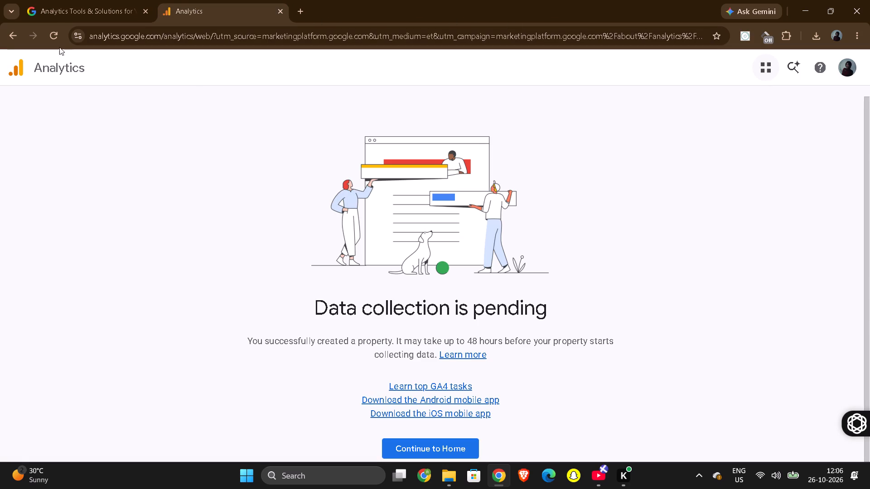
Reload Analytics and exit the new property creation form to the Admin page.
left_click(52, 38)
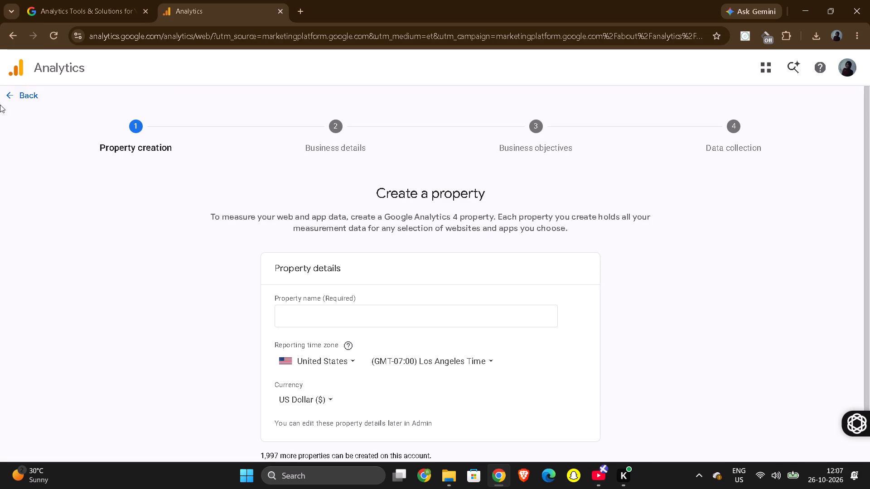
left_click(12, 68)
left_click(8, 100)
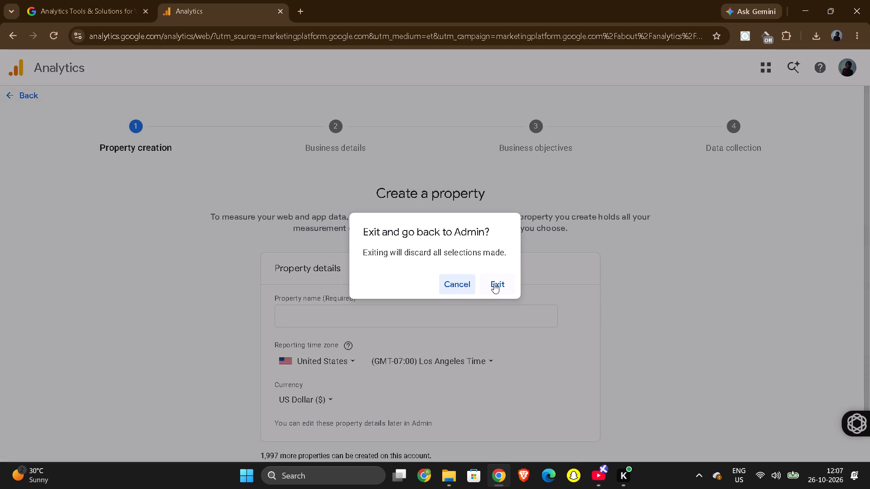
left_click(497, 283)
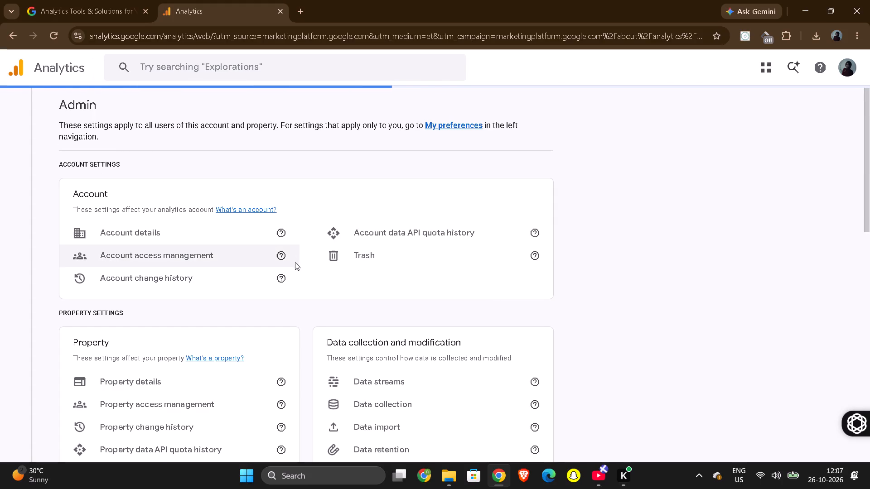
Look through the Analytics Admin page, the user preferences and the available property settings.
scroll(295, 262, "up", 7)
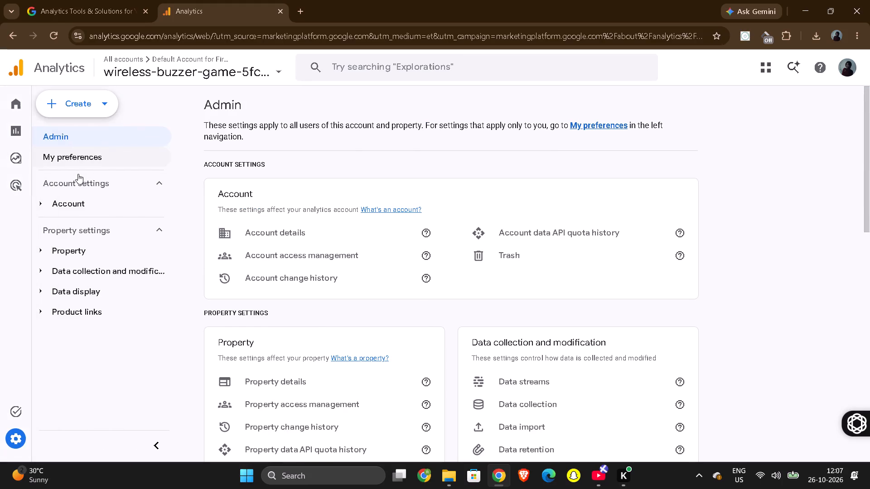
left_click(97, 163)
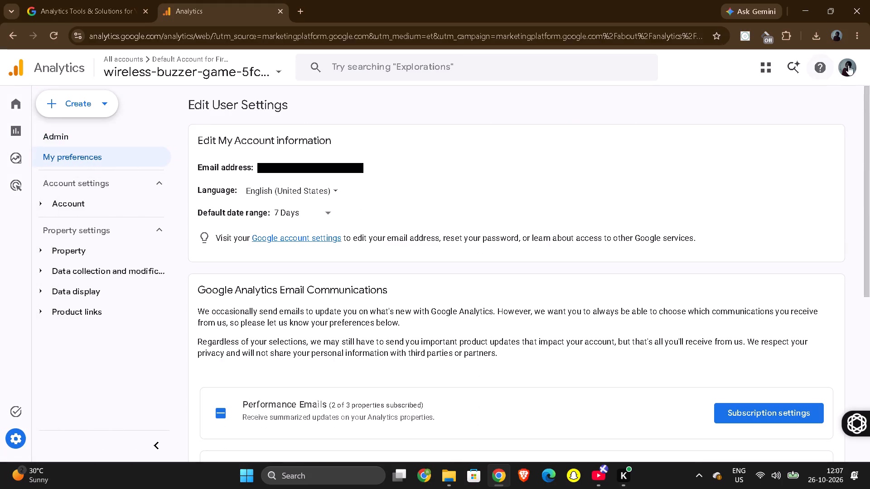
left_click(851, 67)
left_click(848, 77)
scroll(523, 372, "down", 3)
scroll(489, 348, "up", 9)
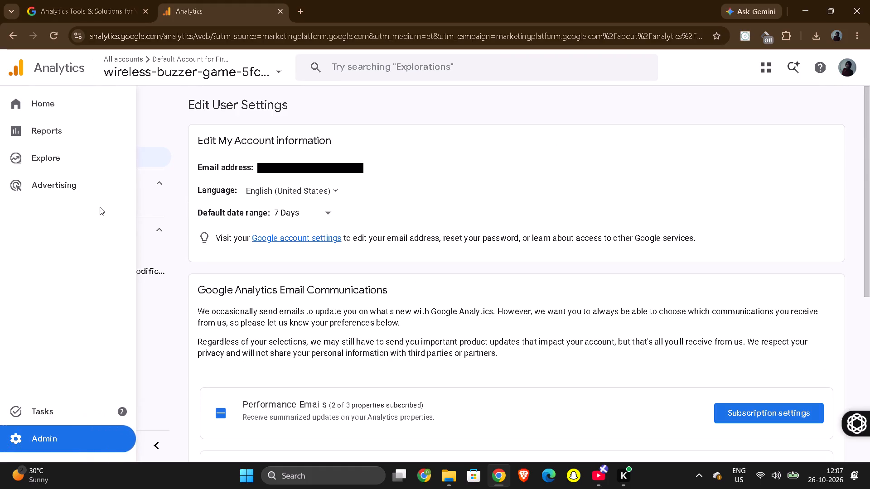
left_click(94, 250)
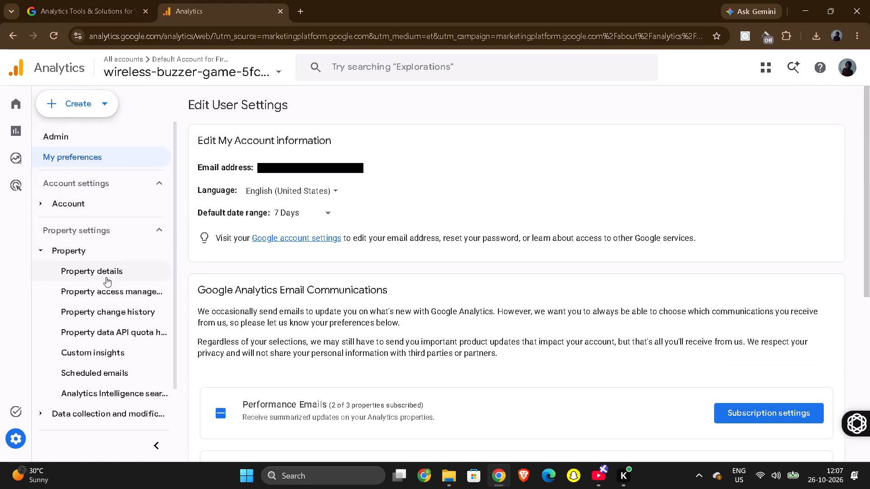
left_click(103, 253)
left_click(103, 253)
scroll(135, 331, "down", 1)
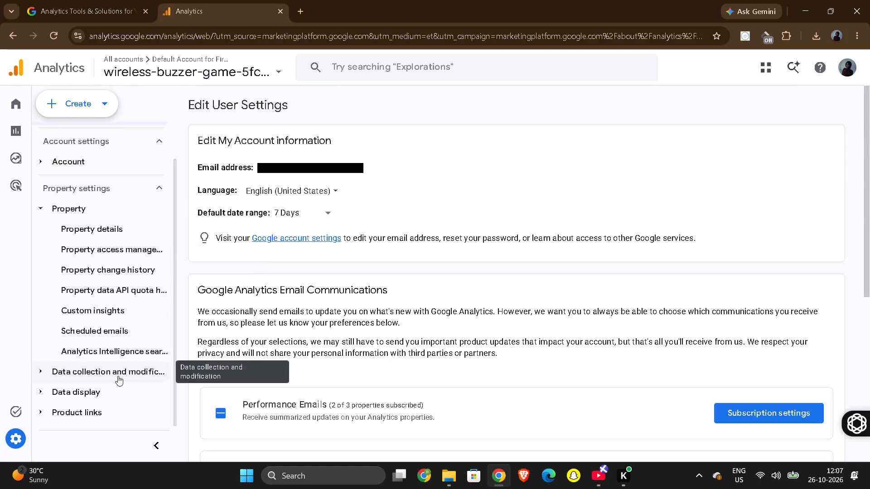
scroll(111, 323, "up", 7)
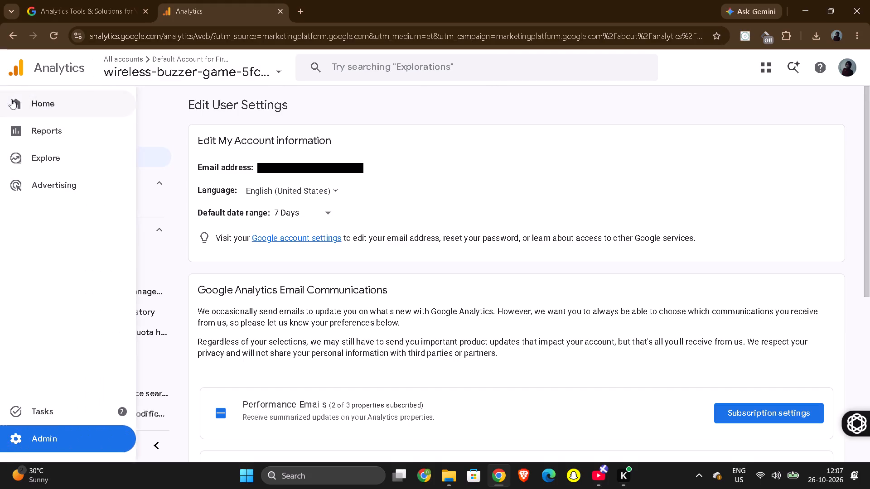
Go to the Analytics Home page and switch to the "website" property.
left_click(12, 98)
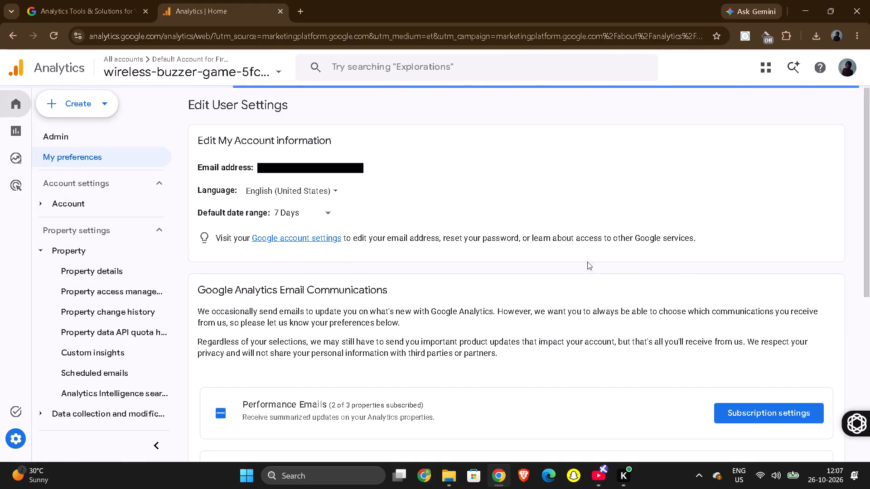
scroll(207, 348, "down", 5)
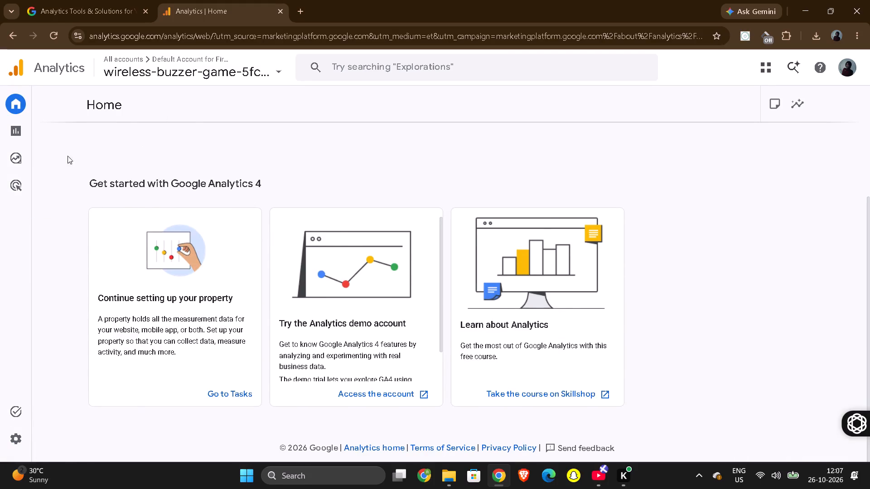
left_click(270, 73)
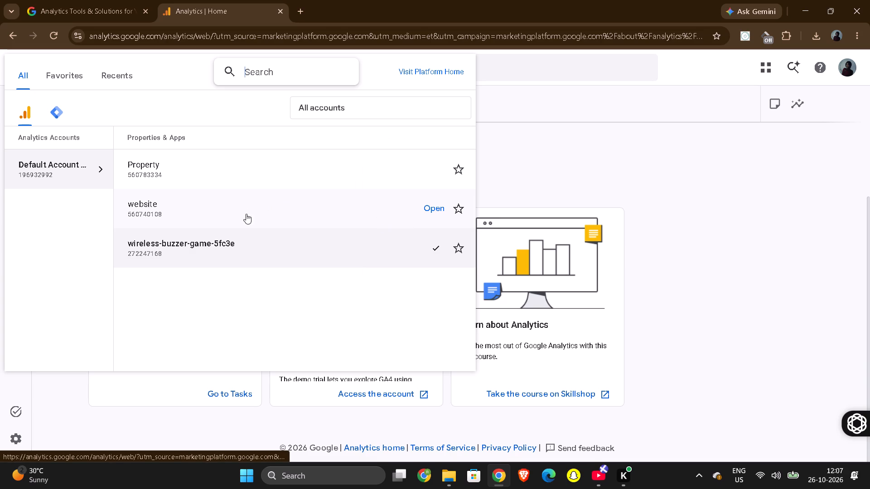
left_click(322, 208)
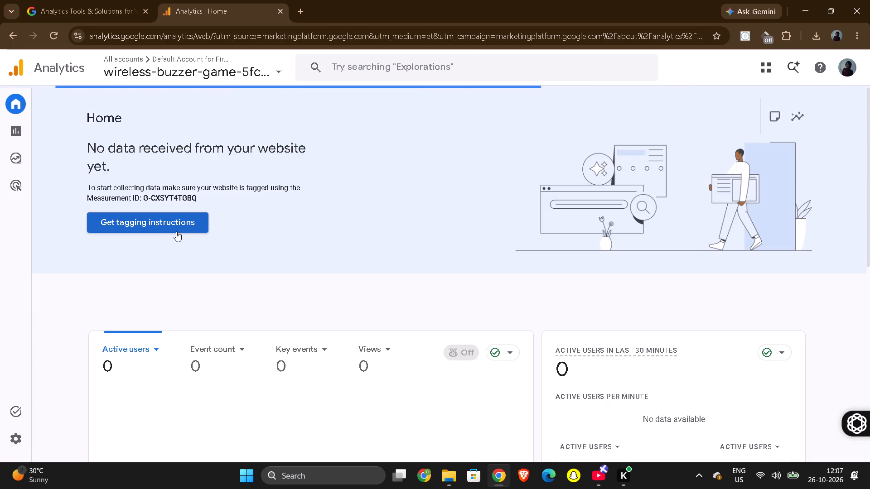
View the website property's data streams through the tagging instructions, return to Home and look over its overview.
left_click(178, 226)
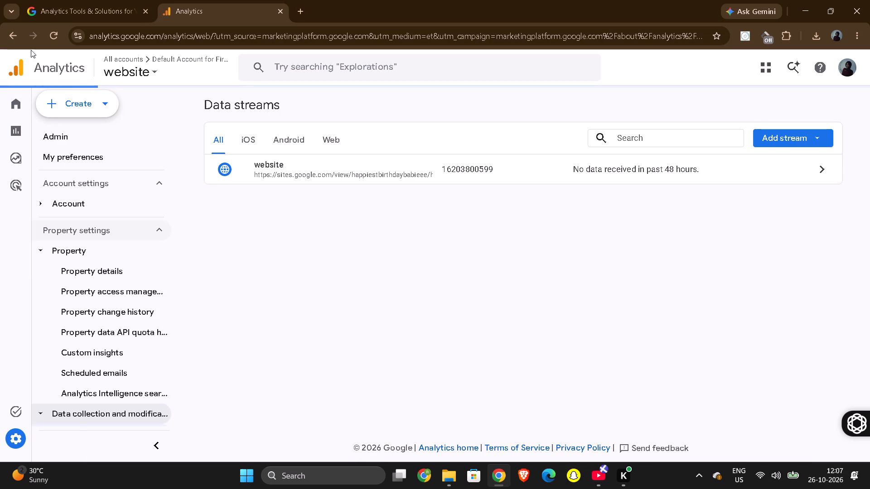
left_click(10, 33)
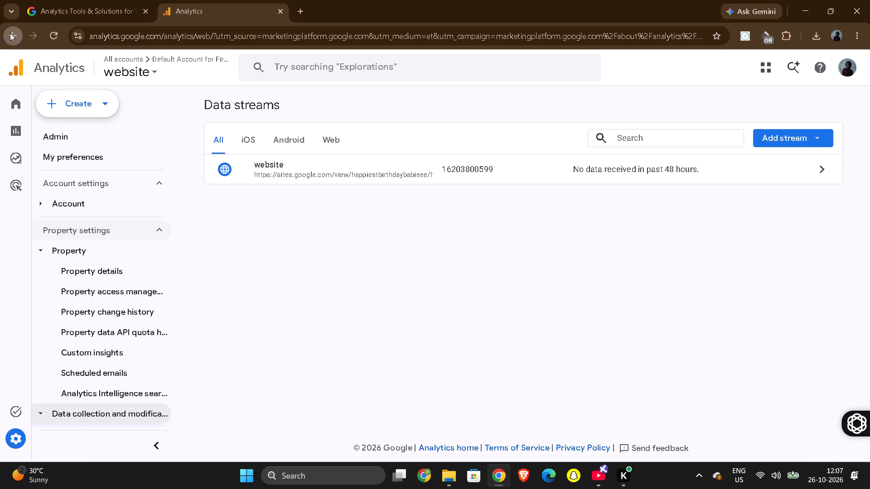
scroll(225, 245, "down", 6)
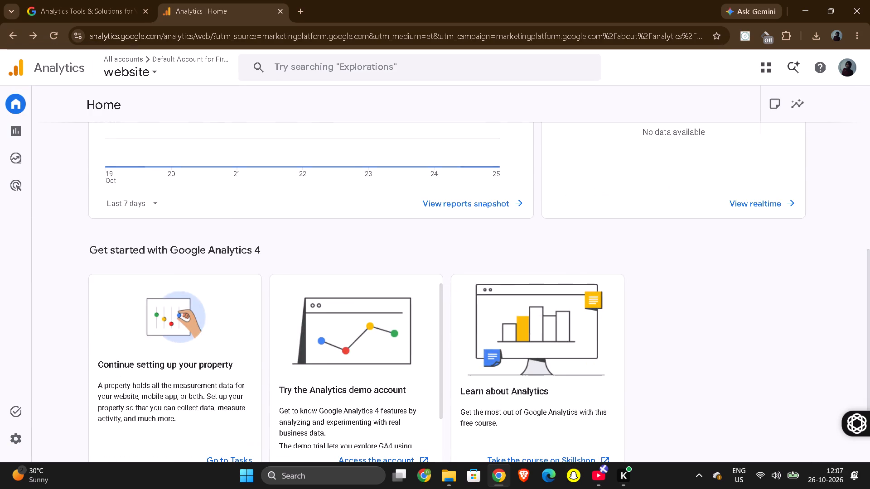
scroll(225, 246, "up", 3)
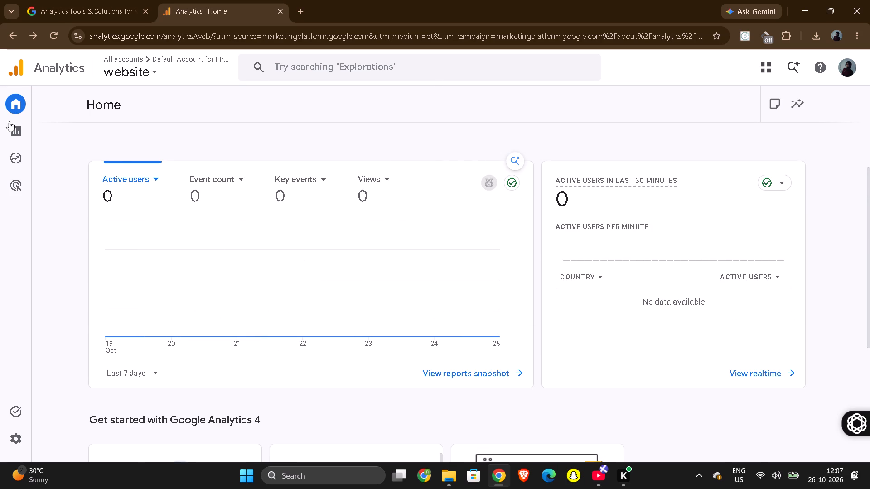
View the list of Analytics properties and close it.
left_click(137, 73)
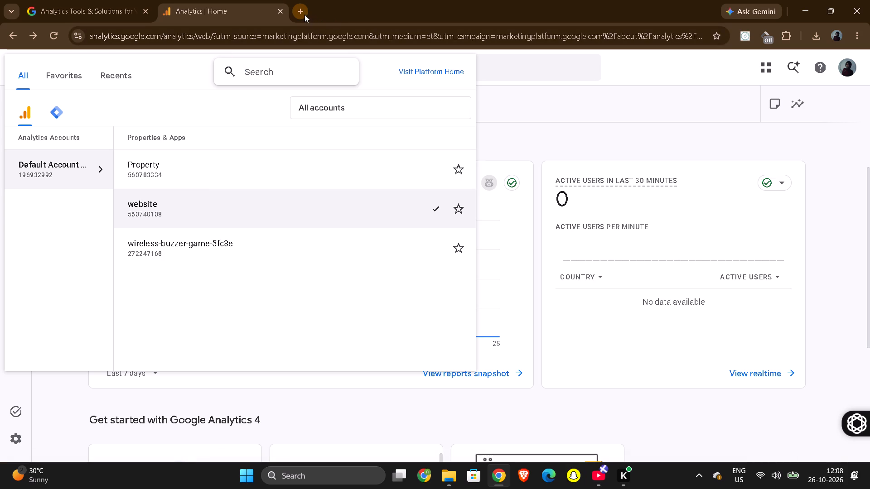
left_click(574, 125)
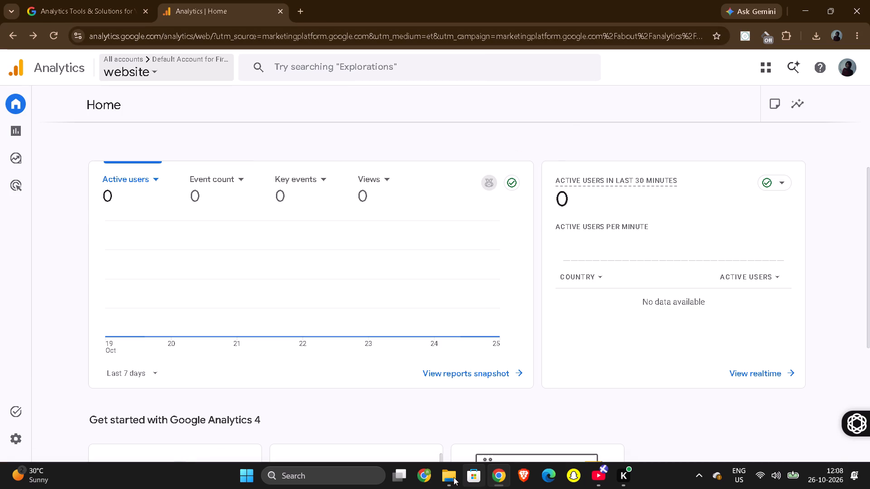
Paste the copied measurement ID into Windows search to check it, clear it, and return to Analytics.
left_click(367, 477)
right_click(356, 475)
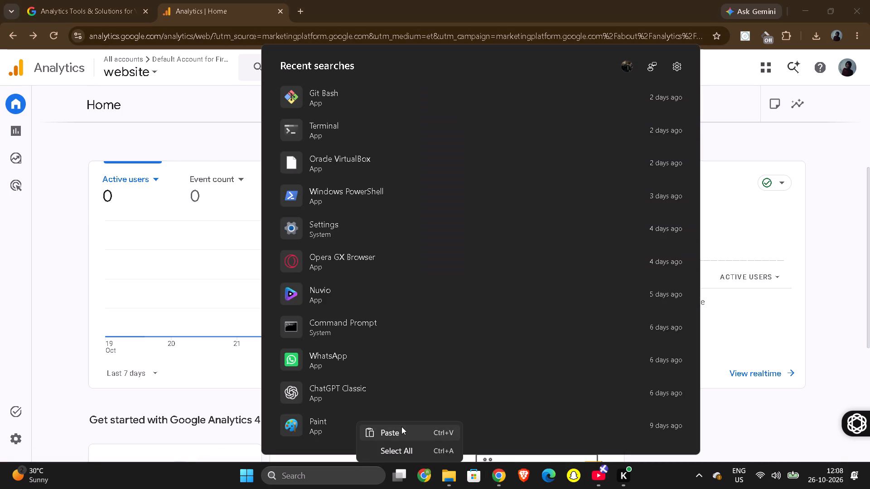
left_click(403, 428)
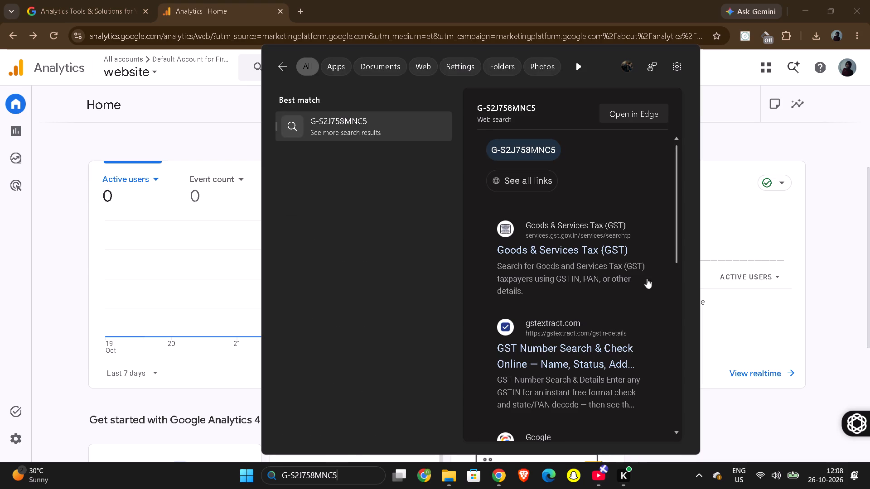
left_click_drag(347, 476, 198, 479)
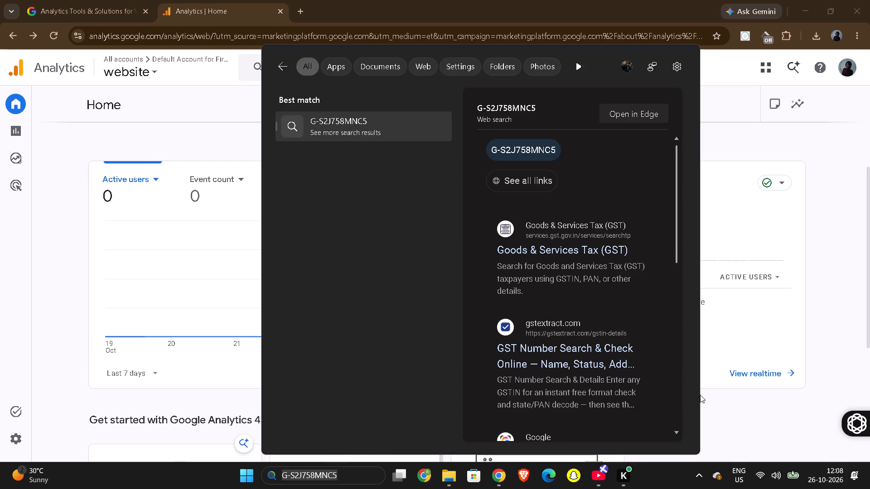
key("BackSpace")
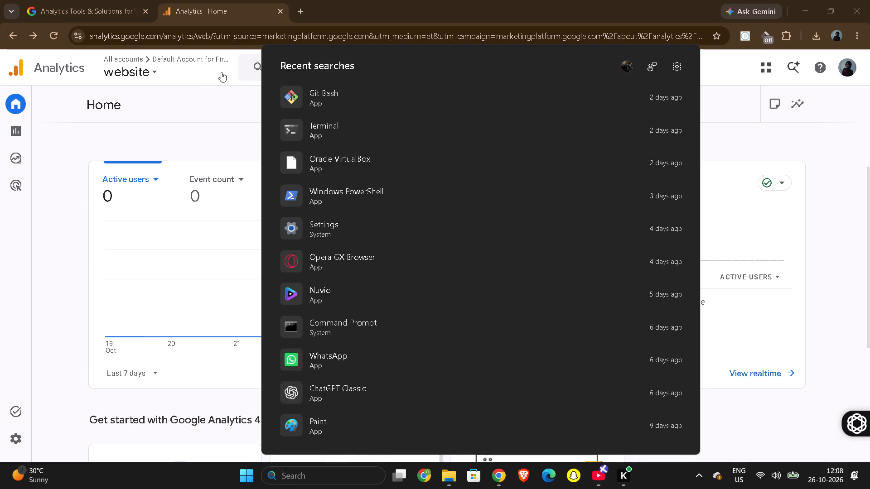
left_click(230, 91)
Look over the website property's Home page and its measurement ID, and check the list of Analytics properties.
scroll(577, 278, "down", 4)
scroll(497, 283, "up", 2)
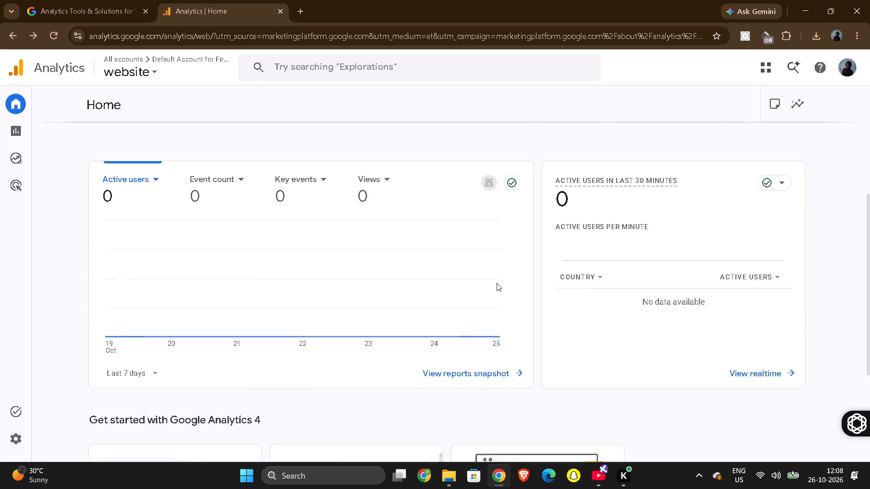
scroll(497, 283, "up", 8)
left_click(134, 72)
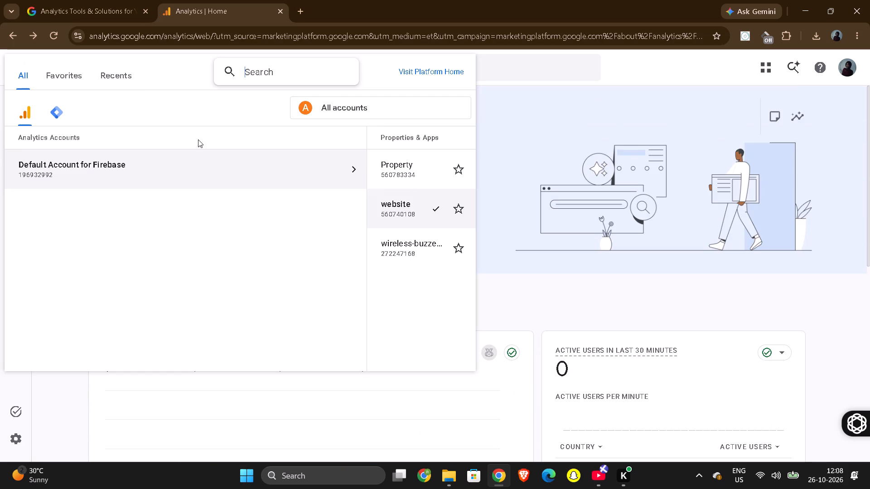
left_click(508, 107)
scroll(208, 292, "down", 9)
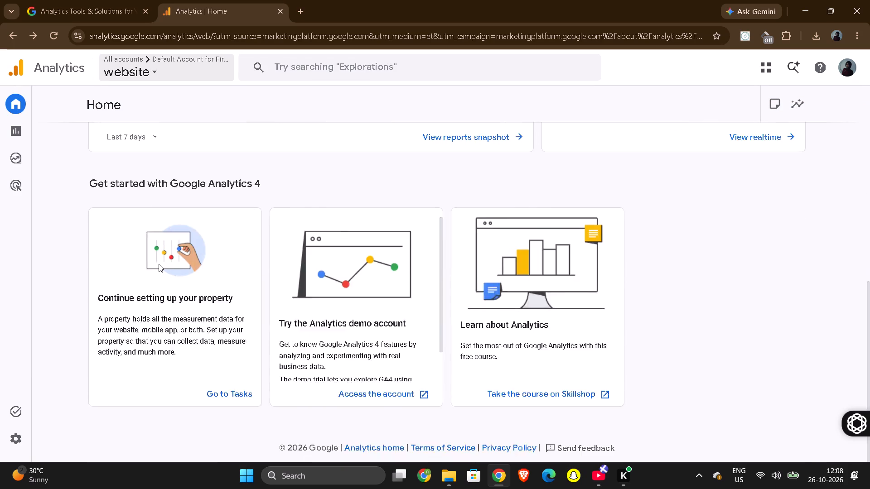
scroll(159, 264, "up", 9)
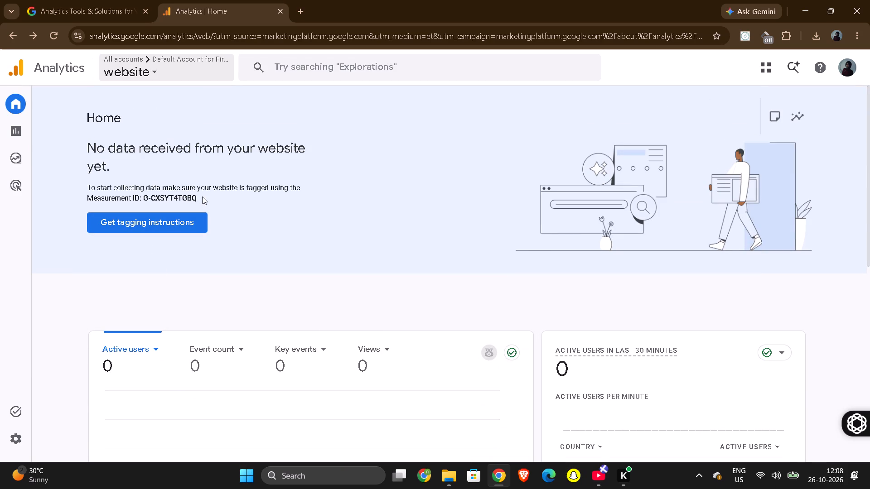
left_click(152, 64)
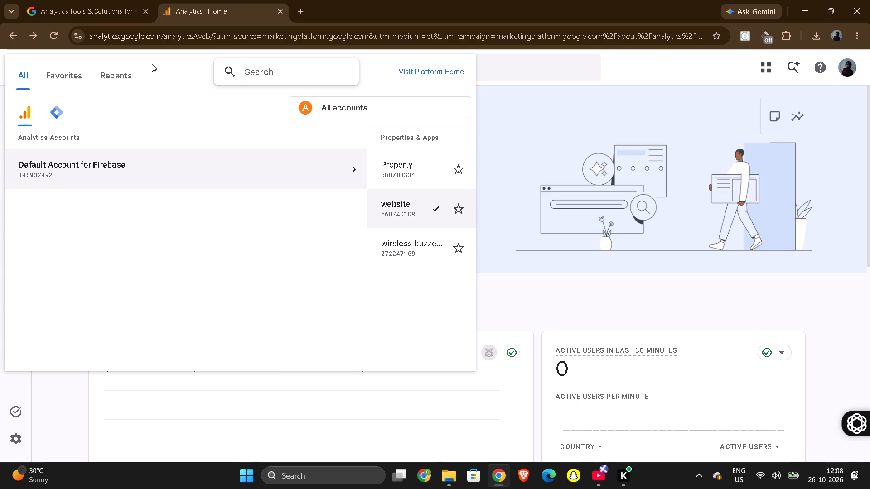
left_click(503, 125)
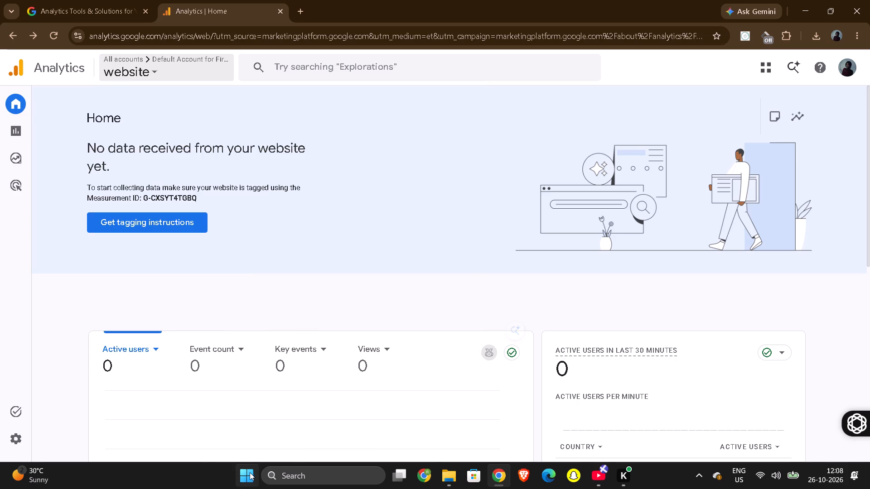
Paste the copied measurement ID into Windows search to compare it with the website property's ID, and return to Analytics.
right_click(296, 477)
left_click(311, 477)
right_click(311, 477)
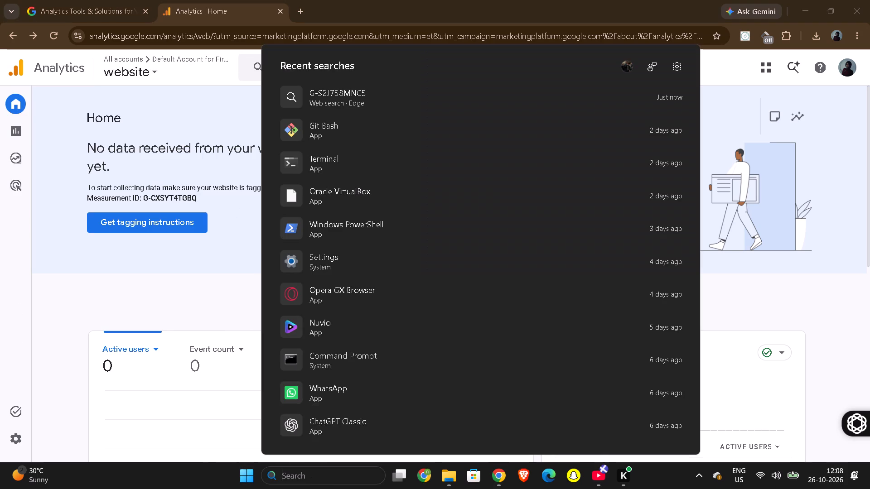
left_click(358, 418)
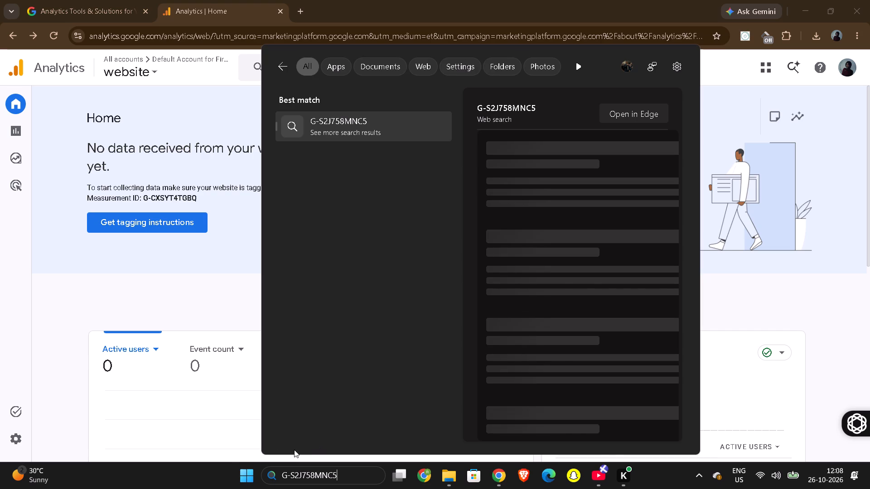
left_click(193, 288)
Switch to the property named "Property" and look over its Home overview.
left_click(149, 70)
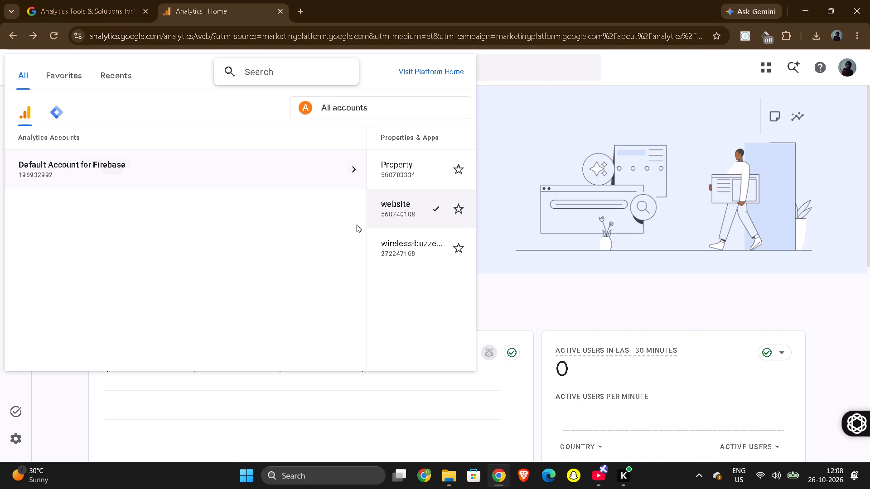
right_click(173, 207)
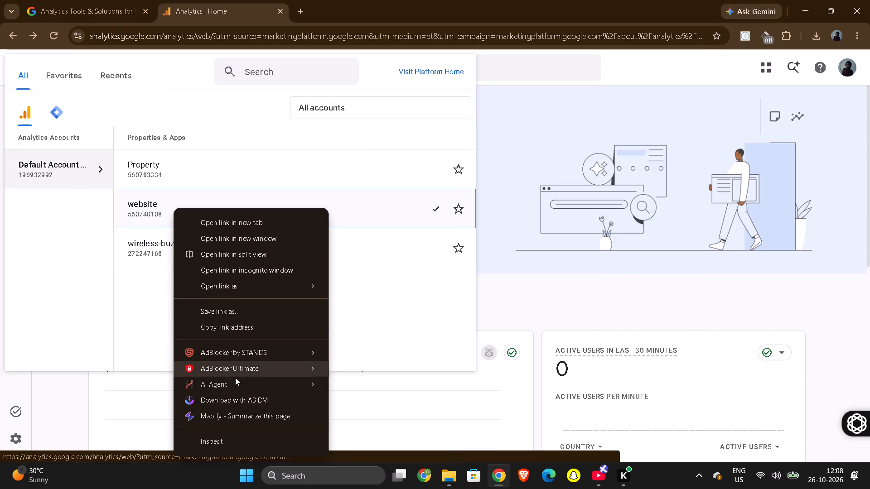
left_click(164, 162)
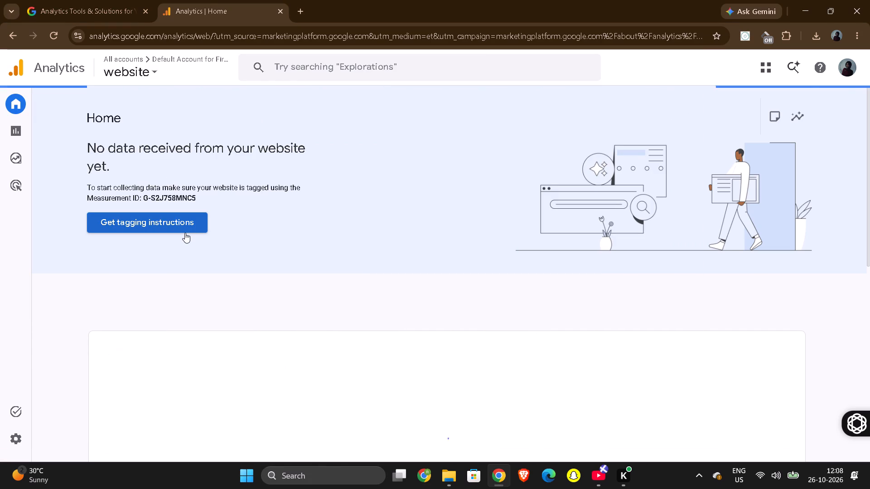
scroll(313, 218, "down", 3)
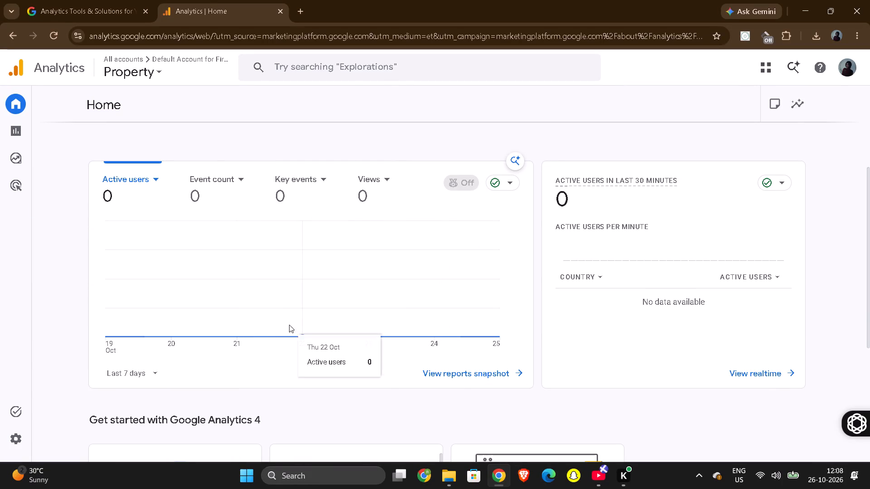
scroll(476, 284, "down", 5)
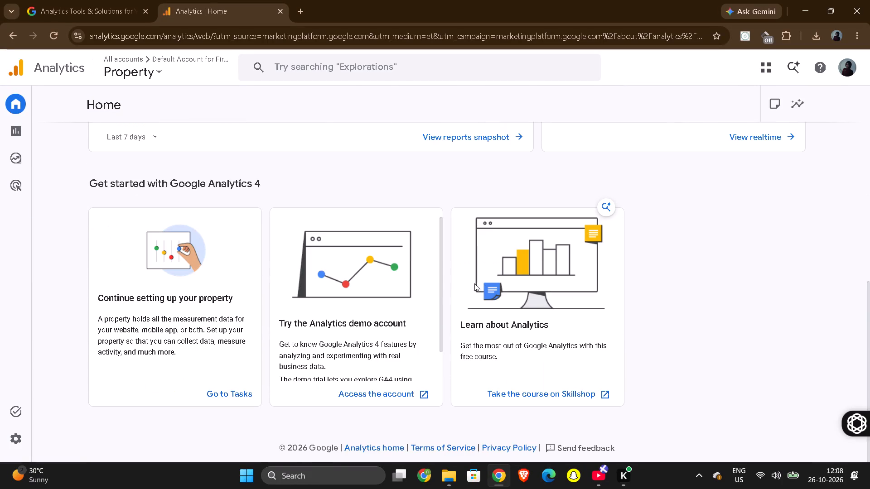
scroll(450, 292, "up", 5)
scroll(688, 275, "up", 2)
scroll(666, 323, "down", 3)
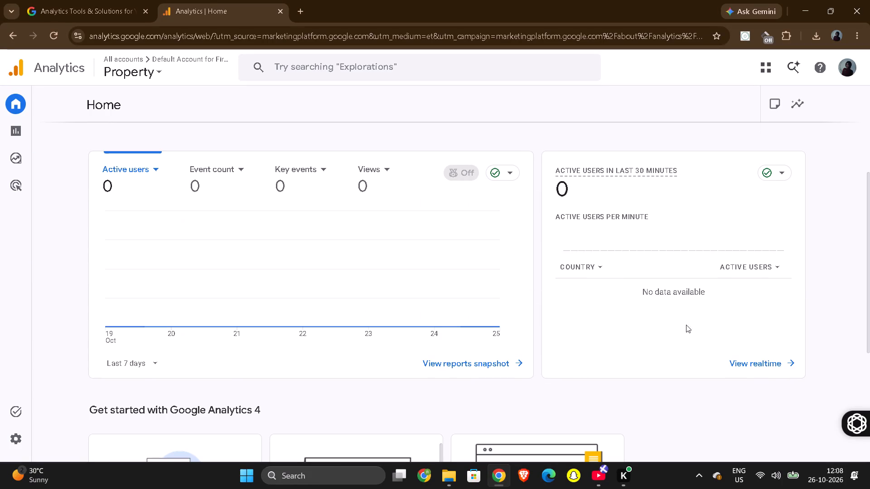
Open the Realtime overview report from Home and examine its active-user figures, map and cards.
left_click(755, 363)
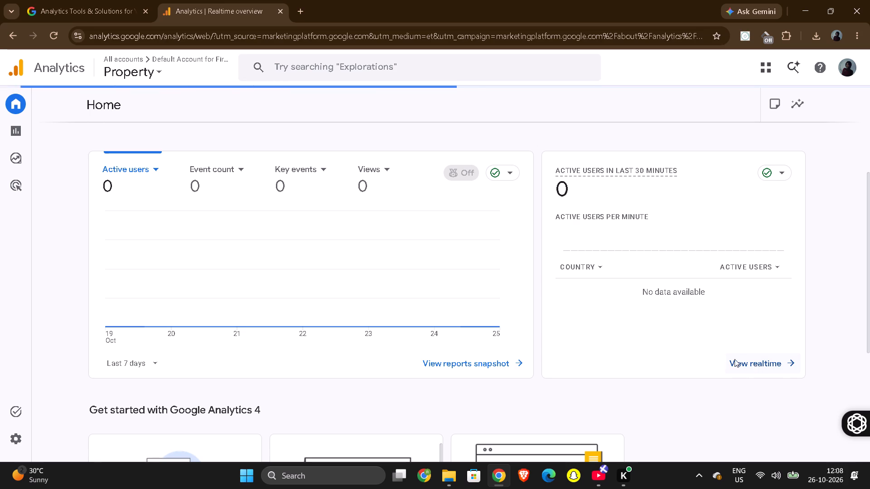
scroll(404, 229, "down", 3)
scroll(405, 230, "up", 1)
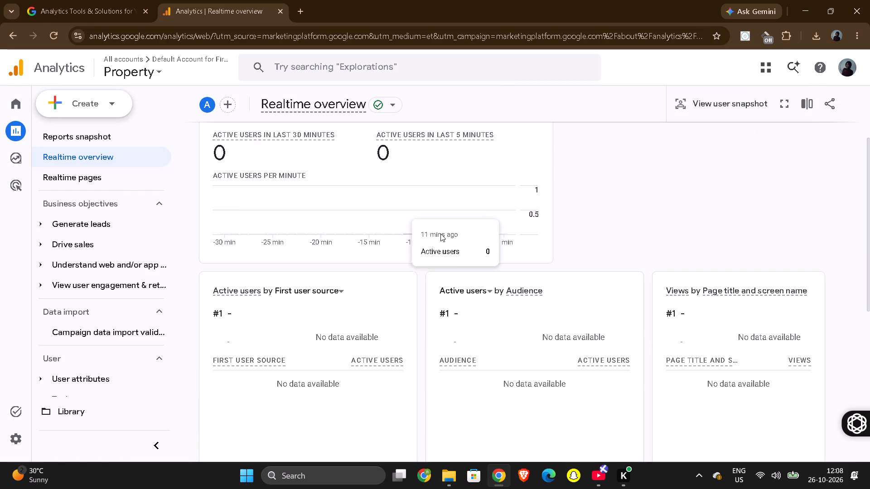
scroll(535, 190, "up", 1)
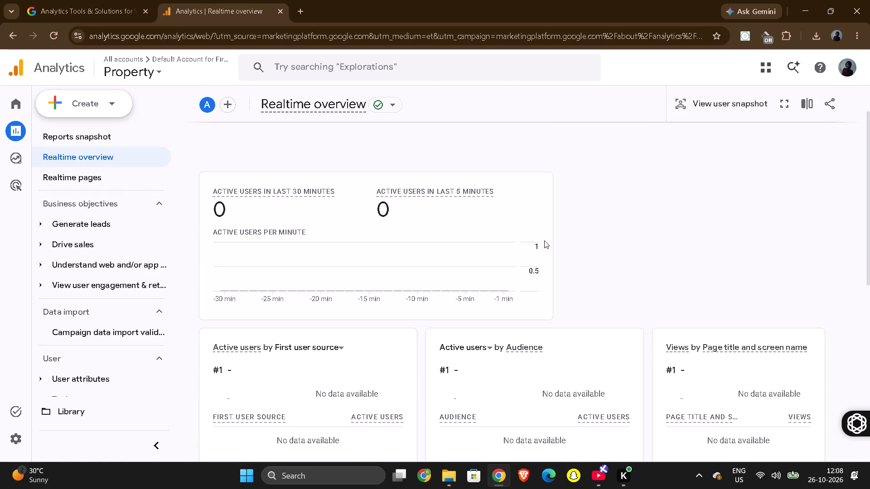
scroll(513, 291, "down", 2)
scroll(512, 291, "up", 2)
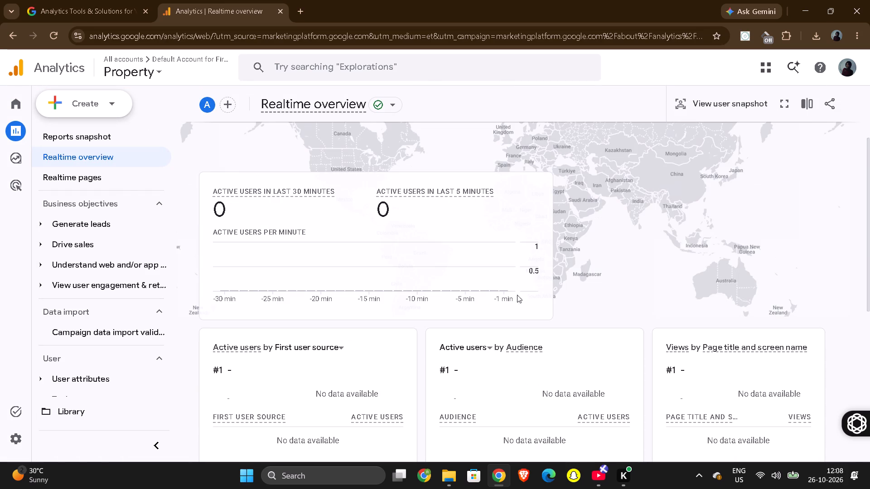
scroll(620, 252, "up", 7)
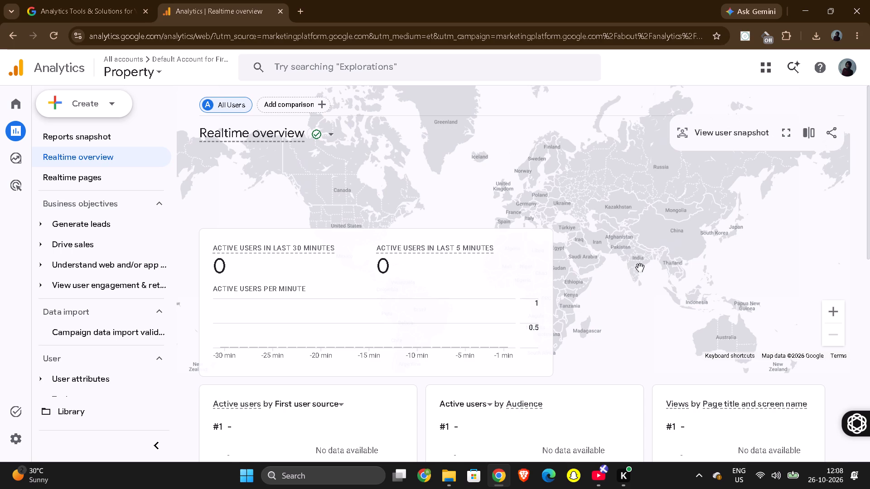
scroll(642, 268, "up", 4)
View the user snapshot, examine its minute-by-minute timeline and top events, and exit the snapshot.
left_click(713, 137)
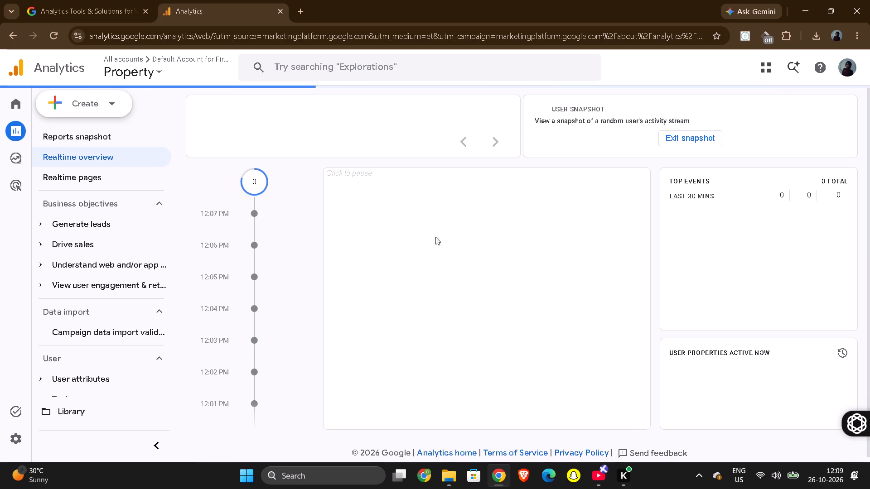
scroll(403, 246, "down", 1)
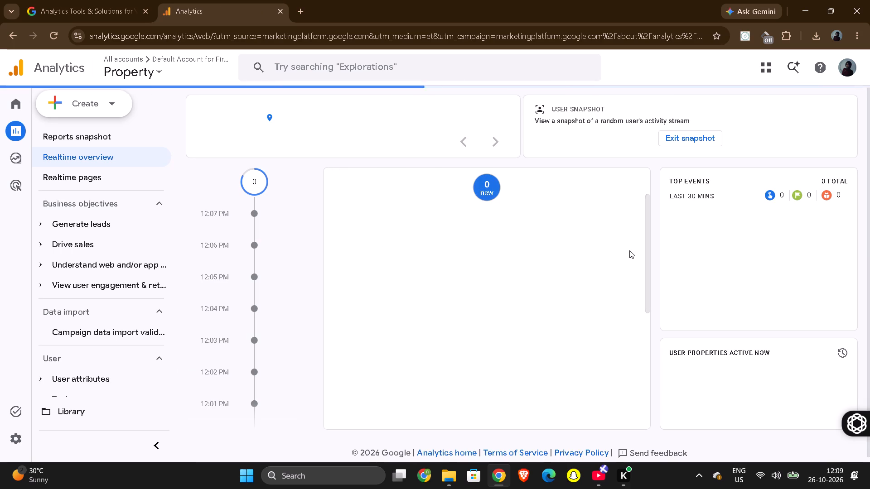
scroll(629, 250, "down", 1)
scroll(503, 277, "up", 3)
scroll(284, 231, "down", 1)
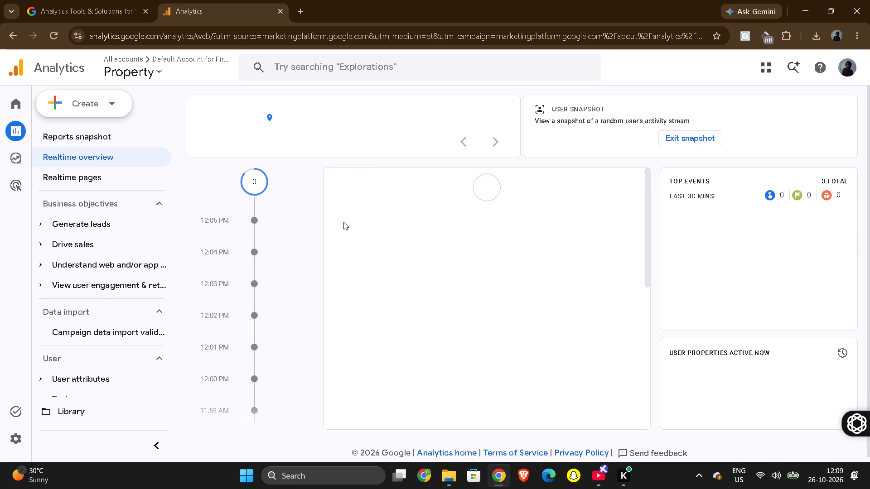
scroll(342, 222, "down", 3)
scroll(340, 222, "up", 8)
scroll(275, 216, "down", 7)
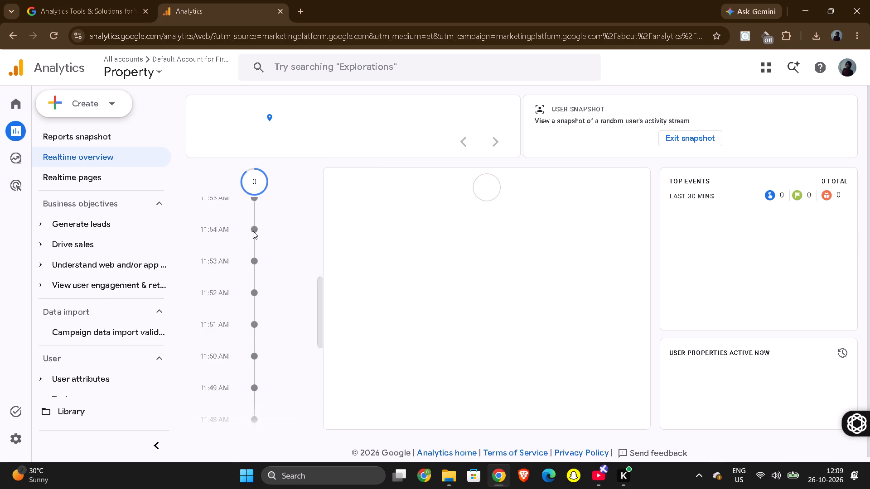
scroll(251, 242, "down", 9)
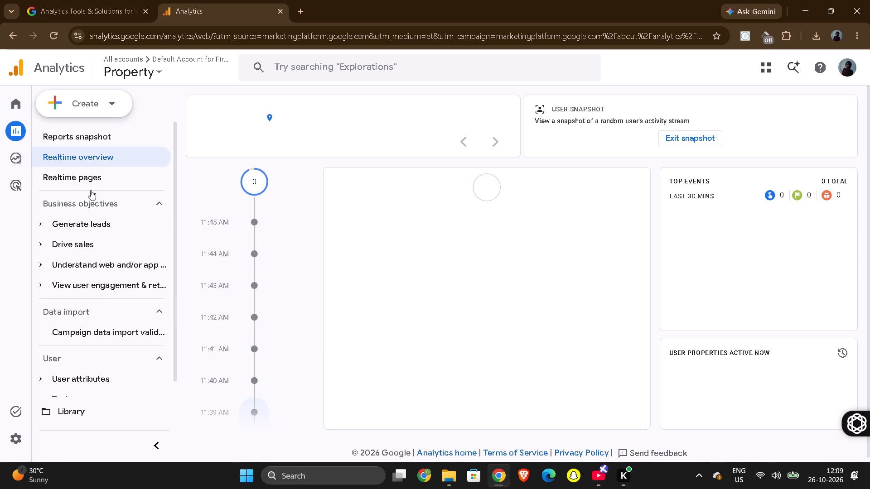
scroll(90, 319, "down", 6)
scroll(267, 288, "up", 6)
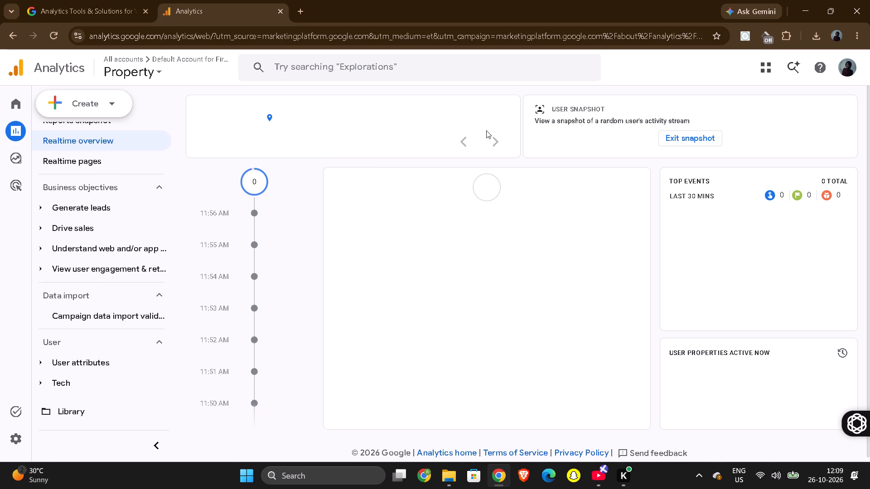
left_click(674, 137)
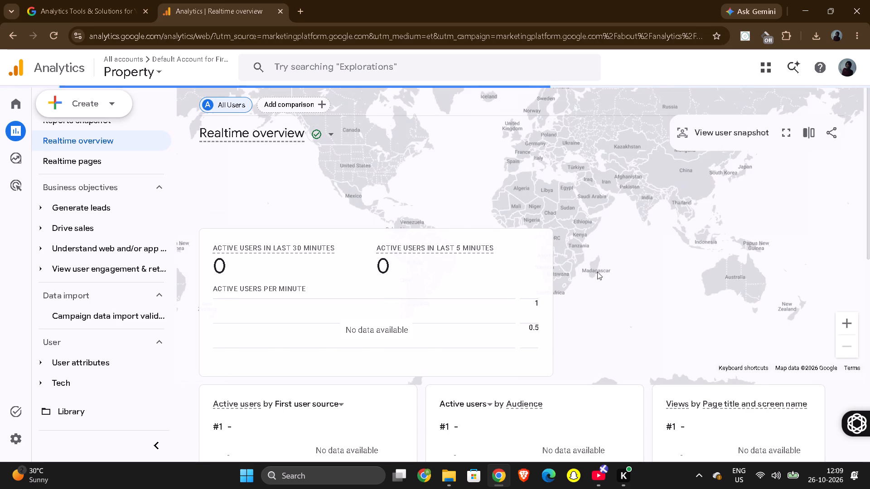
Examine the Realtime overview and view the dimension choices for active users, keeping First user source.
scroll(651, 260, "up", 9)
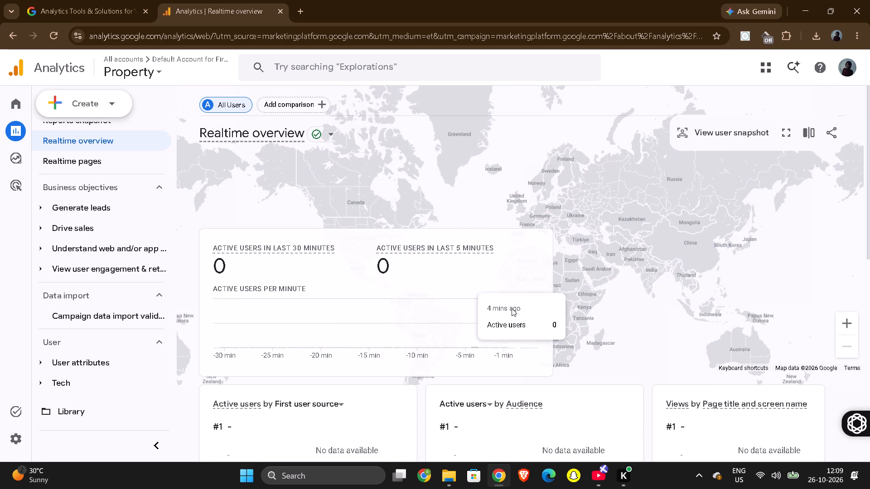
scroll(521, 310, "down", 3)
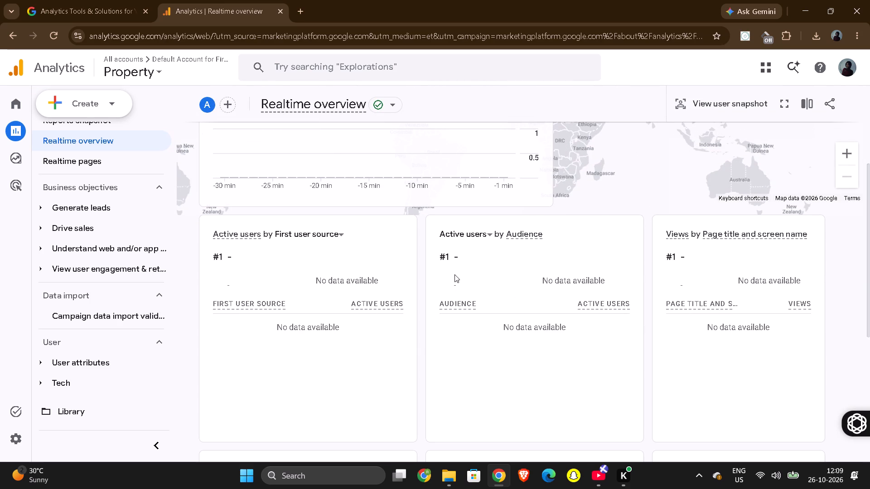
left_click(341, 230)
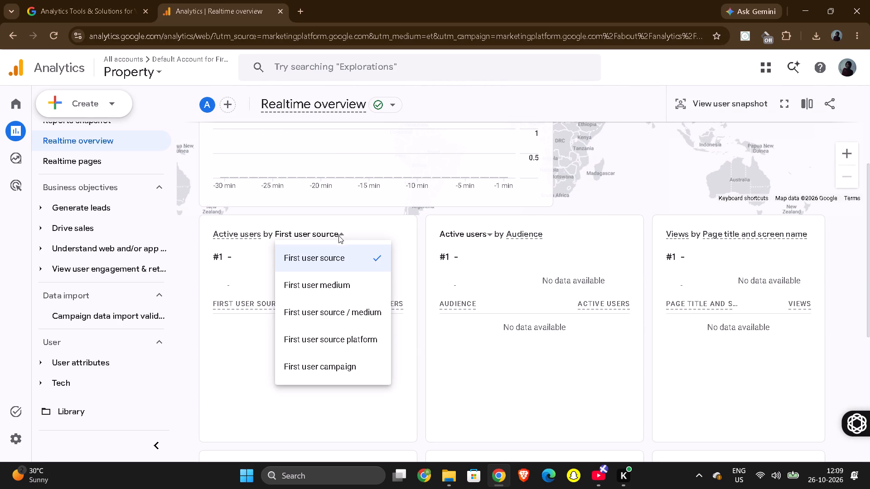
left_click(341, 254)
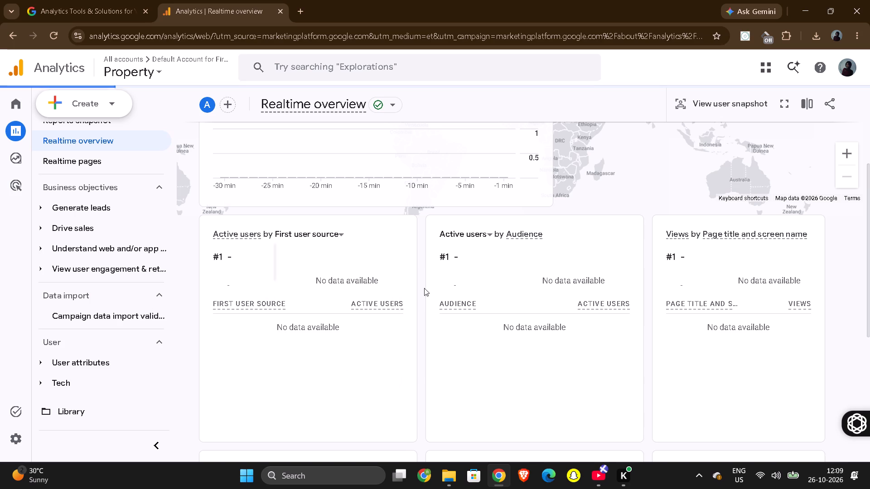
left_click(331, 240)
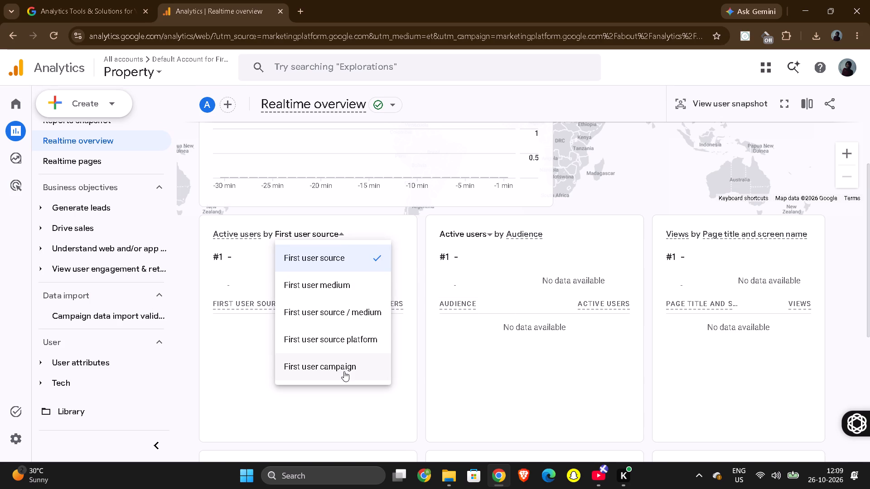
left_click(425, 384)
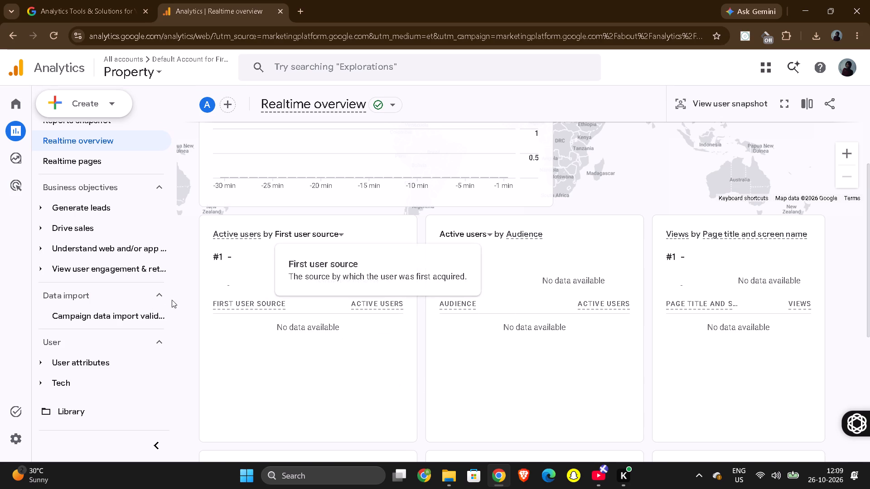
Check the Realtime overview's data quality status and look over the event and user property cards.
scroll(299, 313, "up", 5)
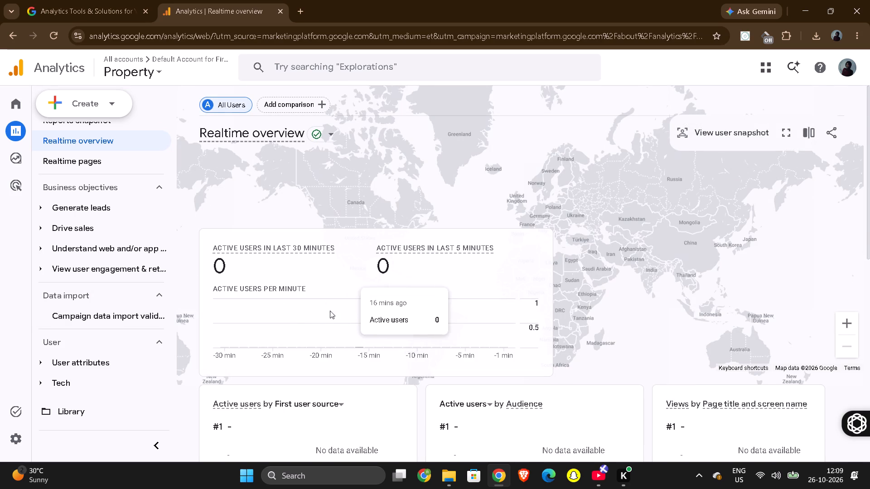
left_click(322, 140)
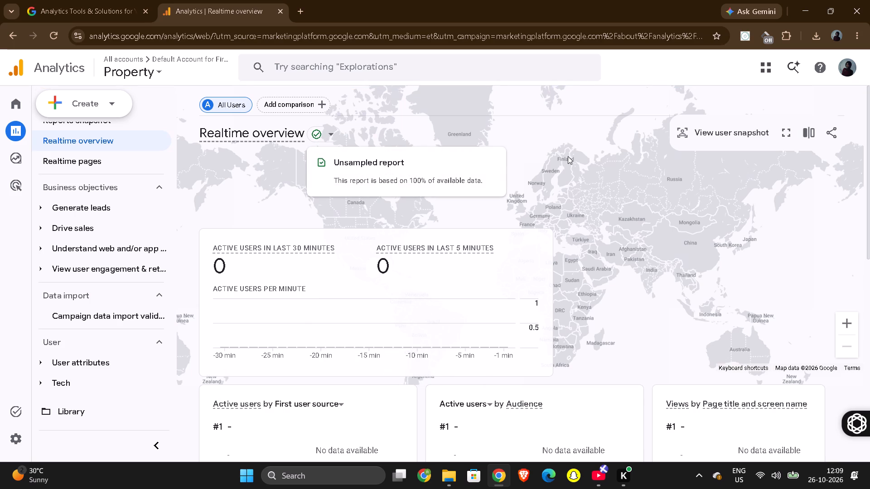
left_click(568, 156)
scroll(586, 319, "down", 5)
scroll(657, 288, "up", 2)
scroll(662, 294, "down", 4)
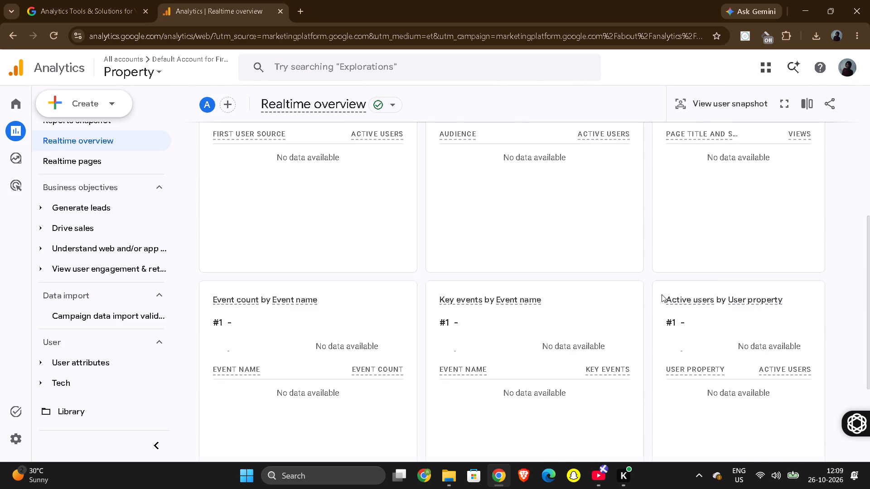
Finish looking over the Realtime overview cards and view the Realtime pages report and the Reports snapshot.
scroll(662, 295, "down", 4)
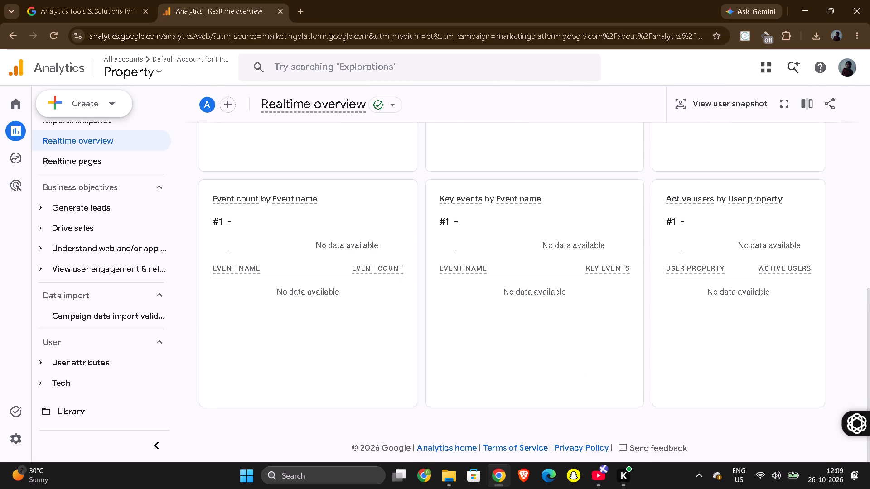
scroll(492, 304, "up", 7)
scroll(82, 225, "up", 4)
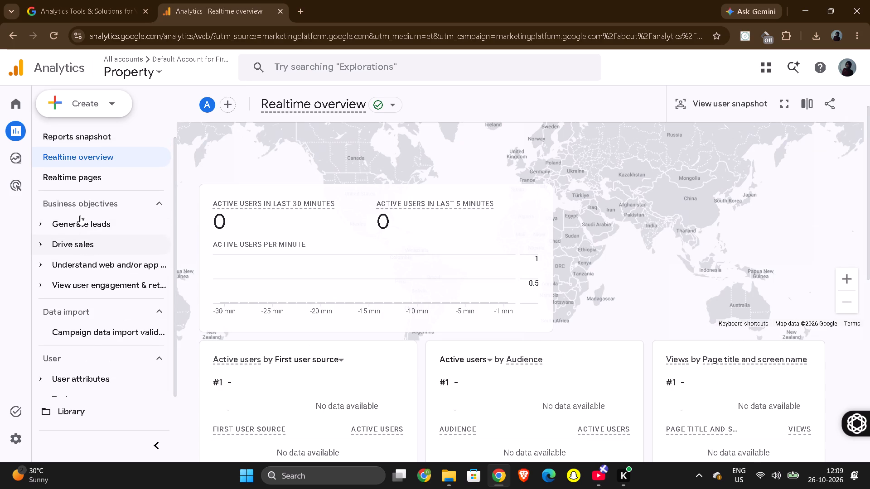
left_click(85, 181)
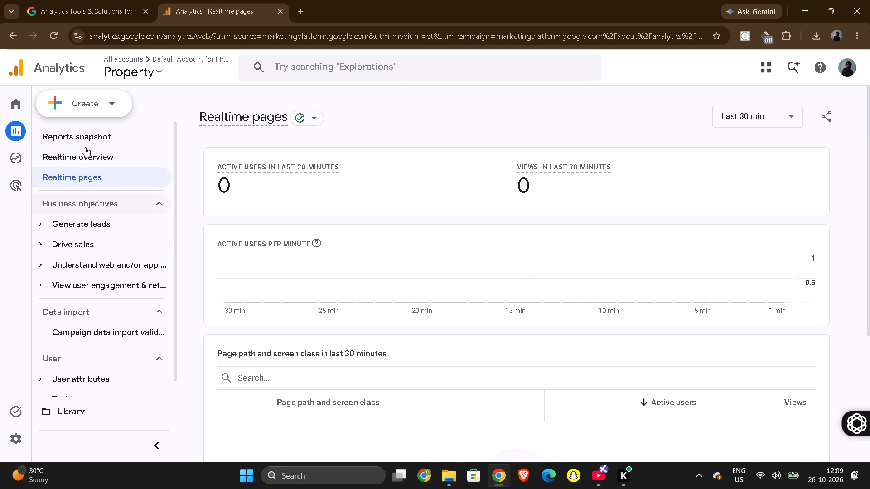
left_click(110, 141)
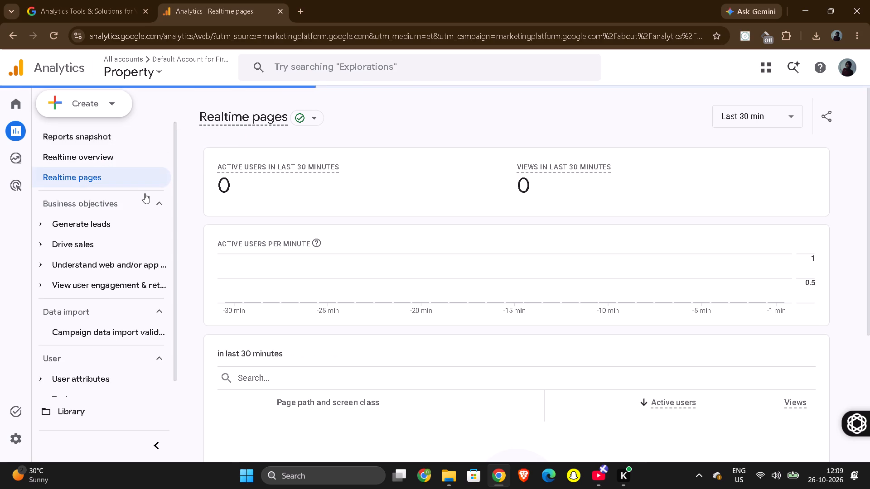
Reopen the Realtime overview report and examine its active-user figures, per-minute chart, cards and the list of available reports.
left_click(74, 156)
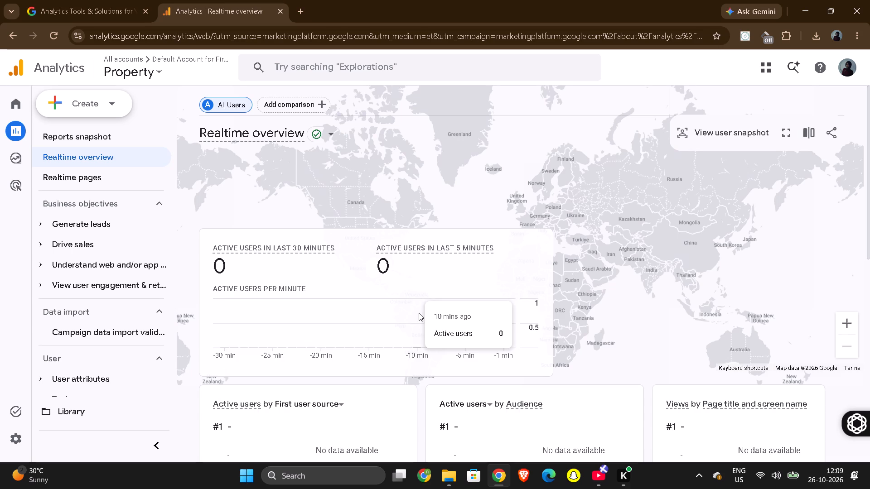
left_click(536, 302)
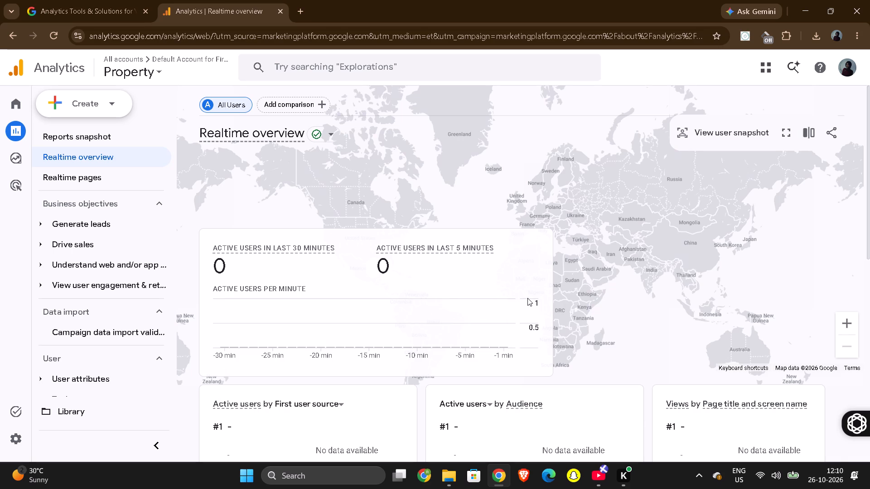
left_click(529, 297)
scroll(467, 369, "down", 1)
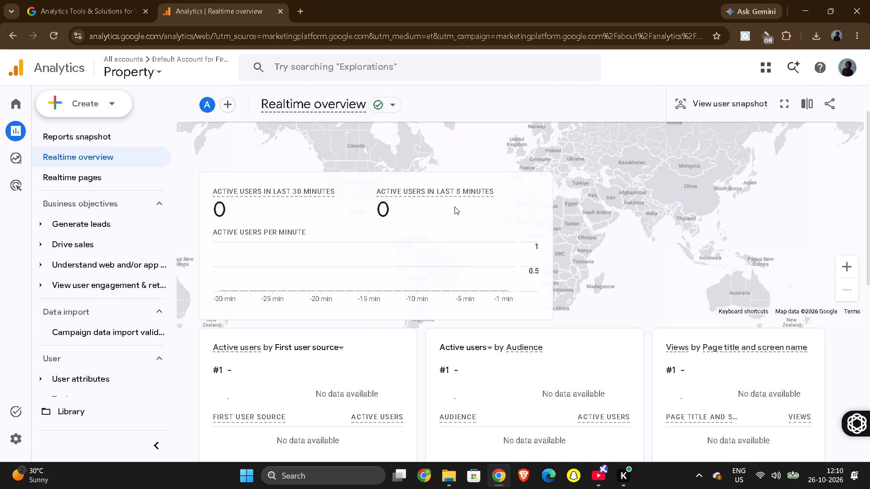
scroll(321, 214, "up", 3)
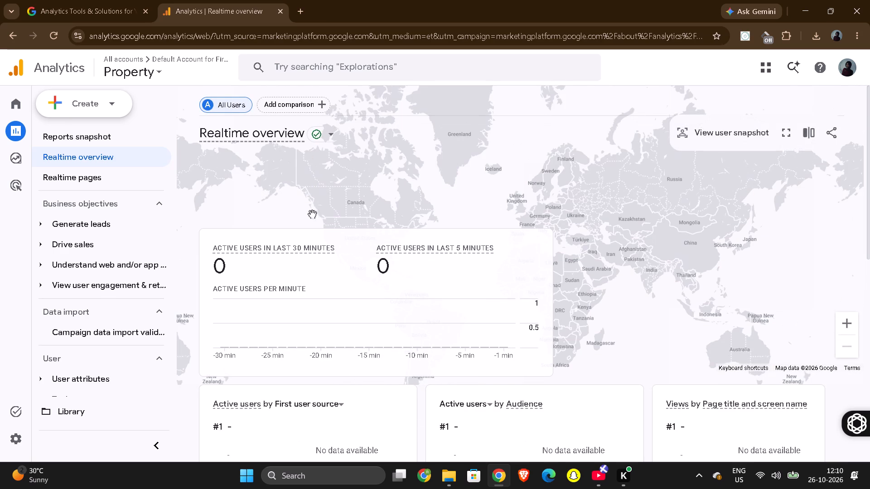
left_click(301, 254)
left_click(299, 249)
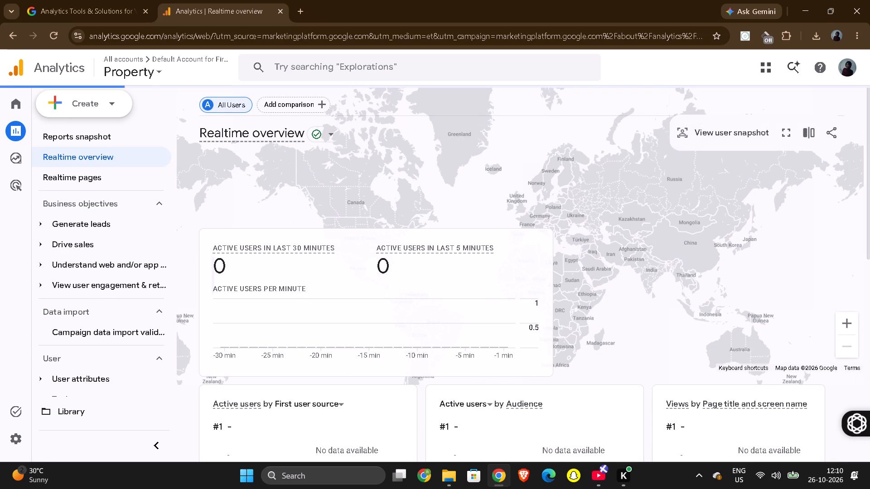
left_click(522, 206)
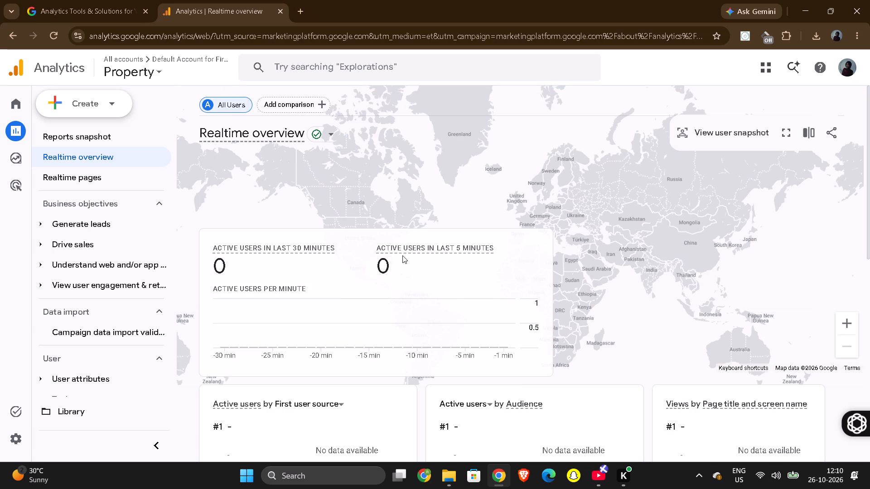
scroll(332, 288, "down", 5)
scroll(344, 292, "up", 2)
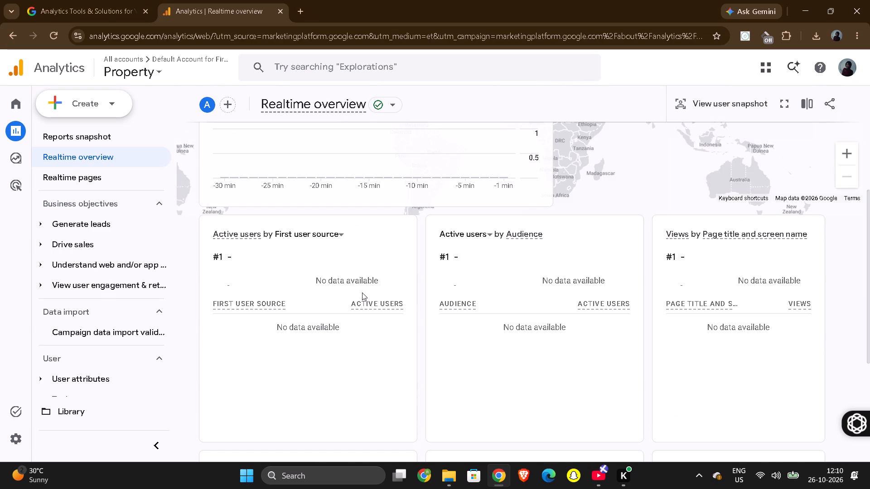
scroll(429, 291, "up", 4)
scroll(121, 376, "down", 5)
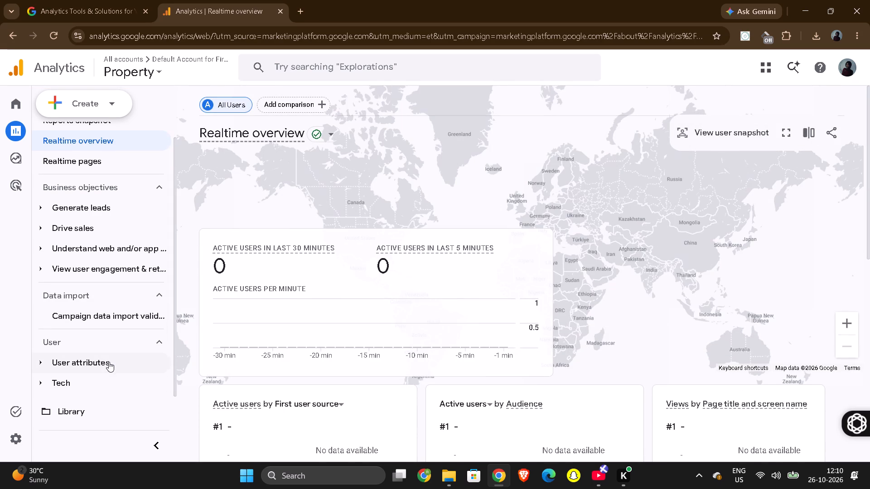
scroll(109, 357, "down", 5)
scroll(97, 298, "up", 5)
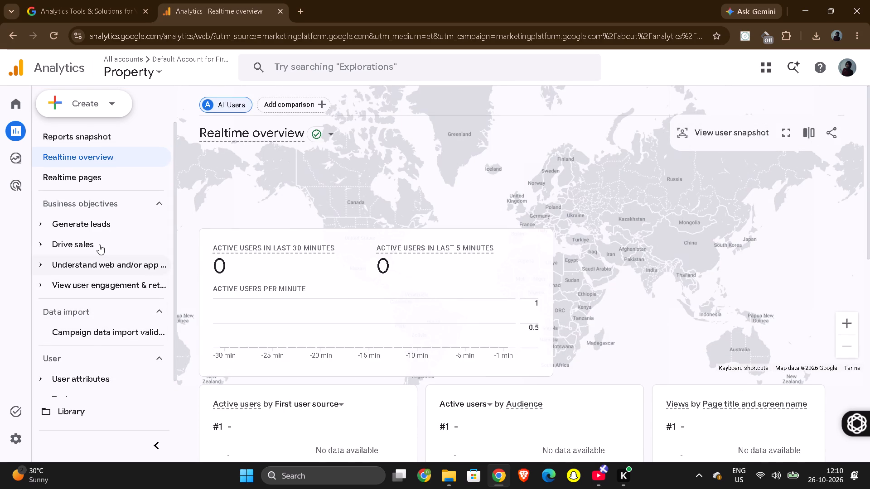
scroll(98, 243, "up", 4)
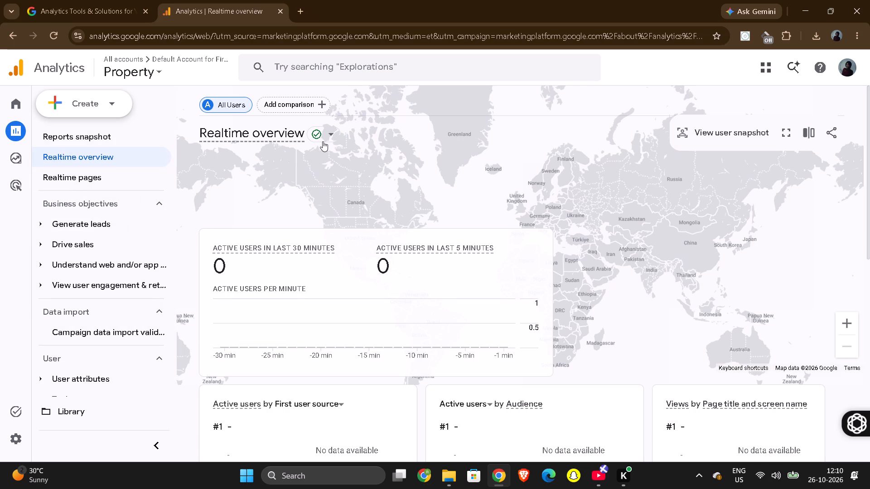
Mark the current GA4 property, Property, as a favorite in the account and property picker and close the picker.
left_click(136, 80)
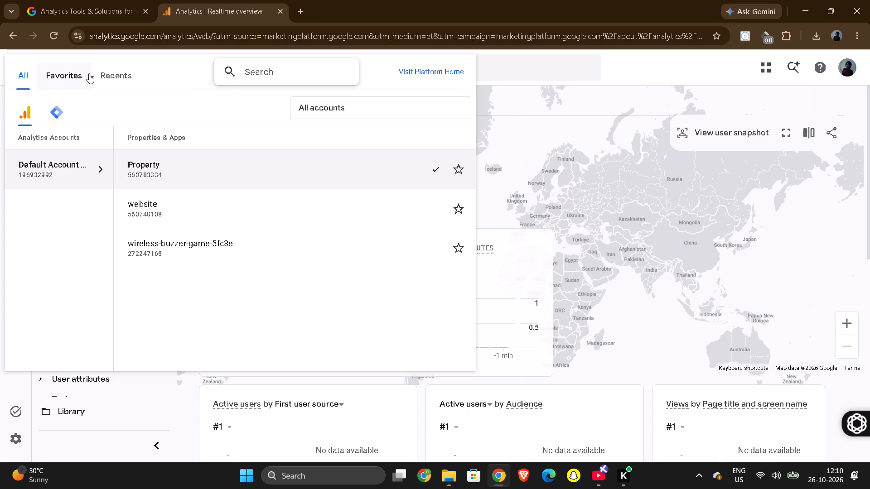
left_click(463, 168)
left_click(543, 144)
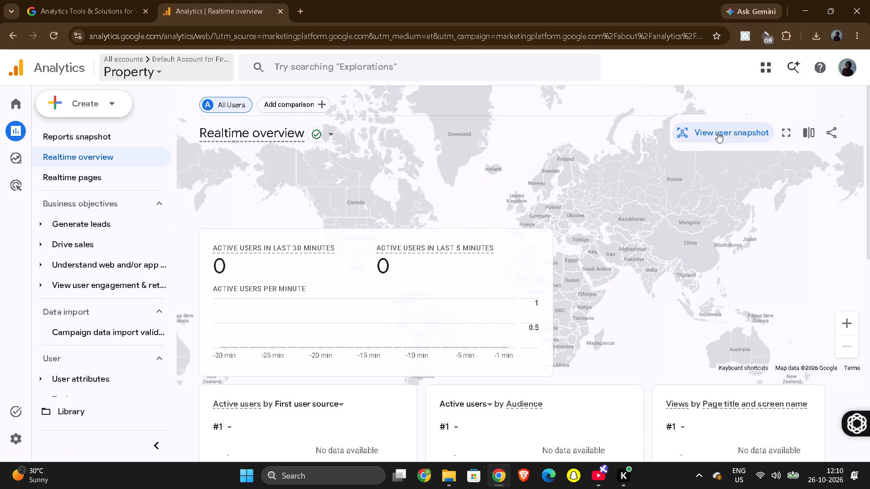
Look over the Realtime overview's event count, key events and user property cards.
scroll(749, 347, "down", 5)
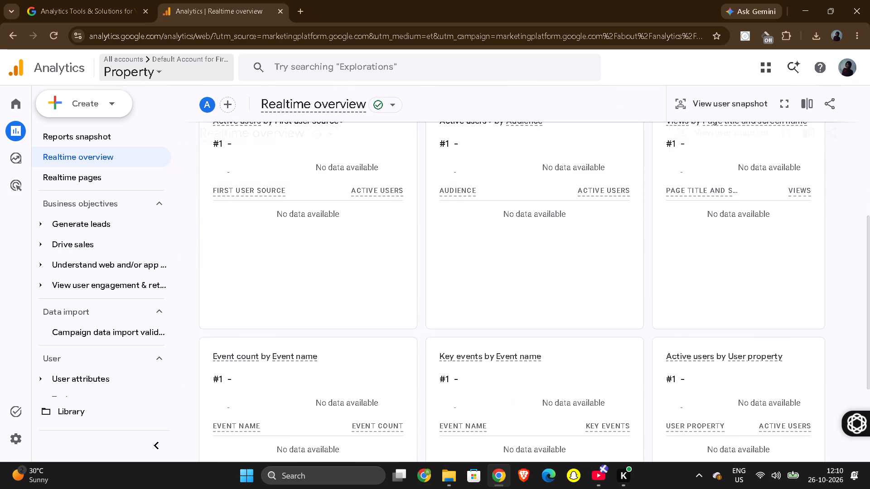
scroll(650, 366, "down", 5)
scroll(597, 362, "down", 4)
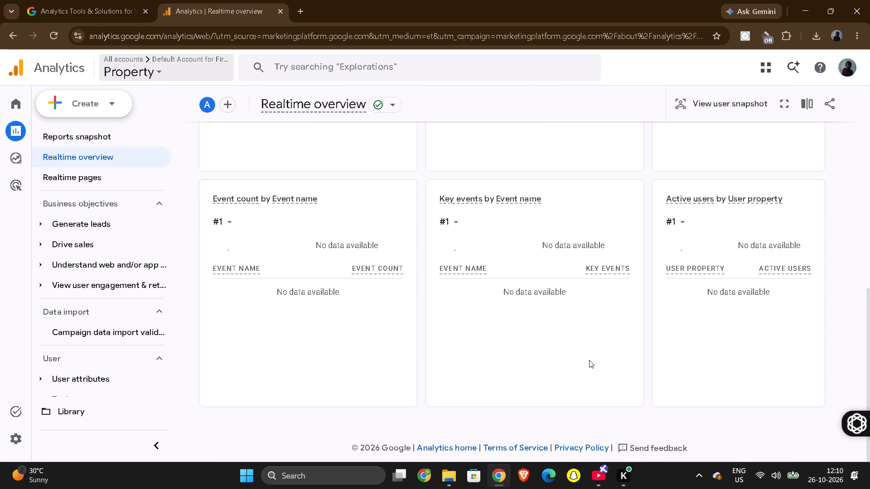